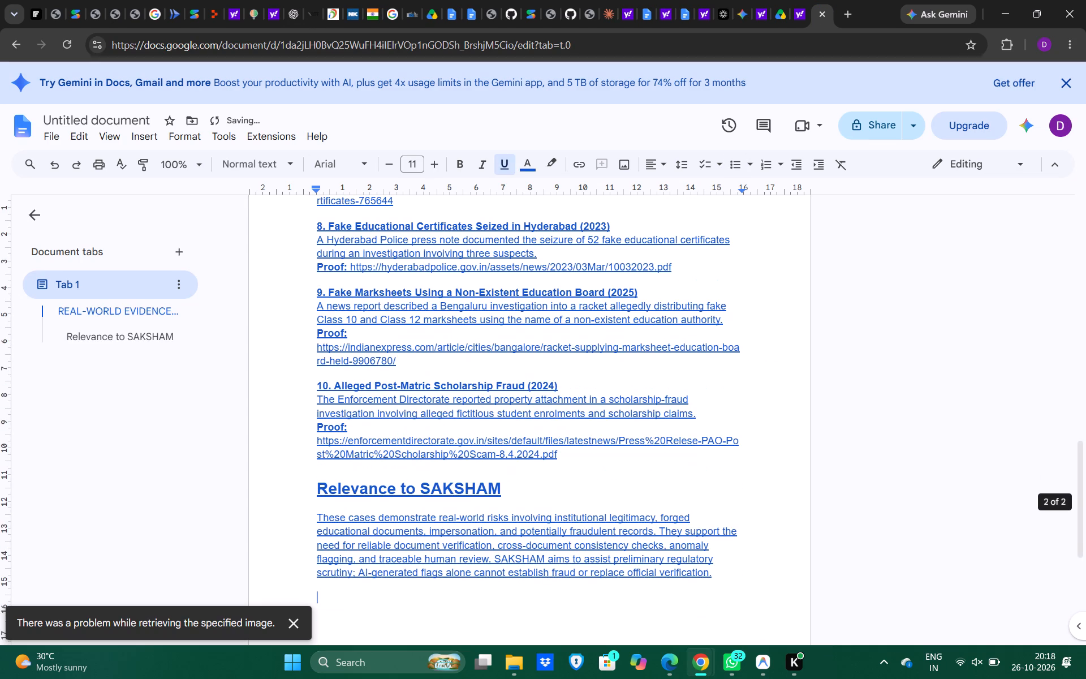
Review the pasted evidence entries and check the proof links of items 10 and 1.
{"action": "scroll", "coordinate": [494, 480], "scroll_direction": "up", "scroll_amount": 2}
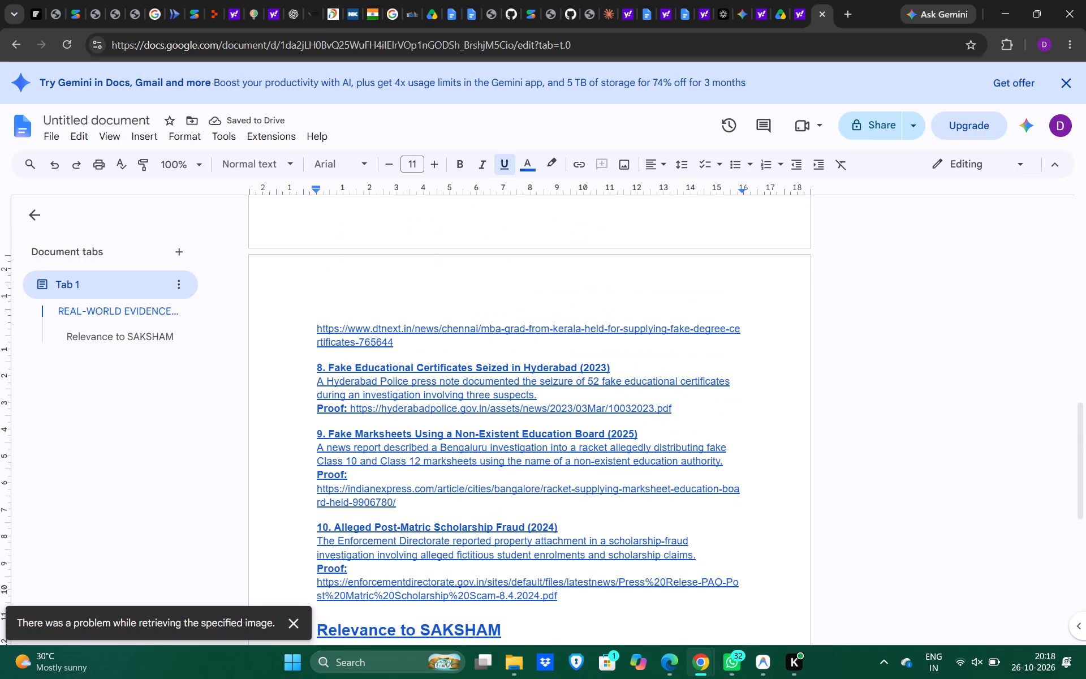
{"action": "left_click", "coordinate": [462, 600]}
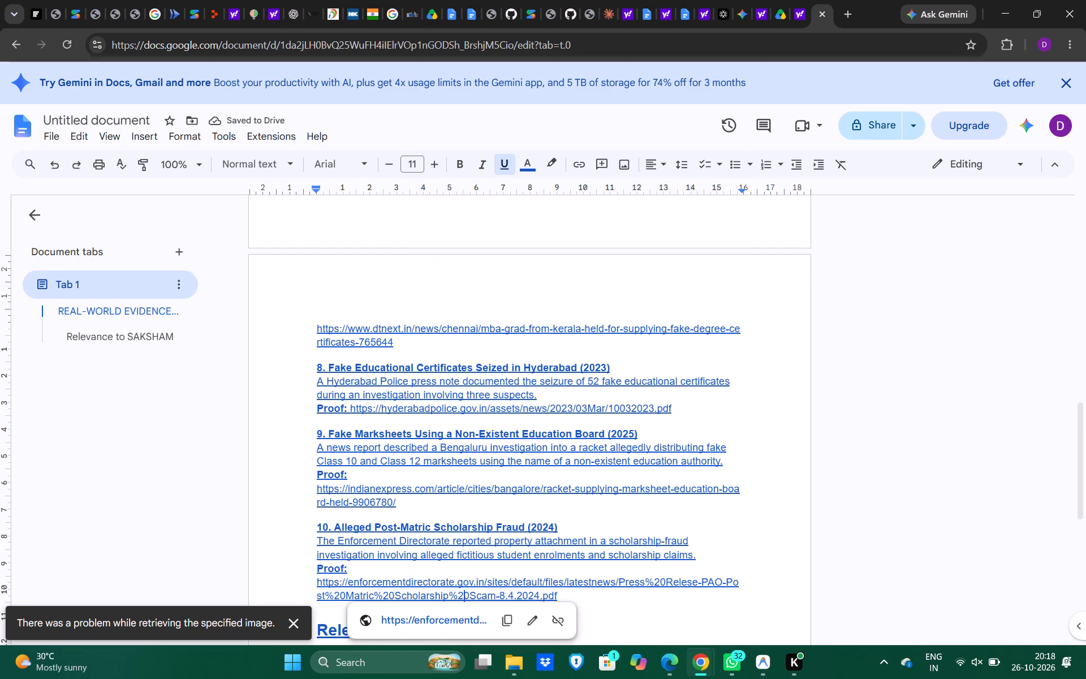
{"action": "left_click", "coordinate": [486, 579]}
{"action": "scroll", "coordinate": [466, 418], "scroll_direction": "up", "scroll_amount": 17}
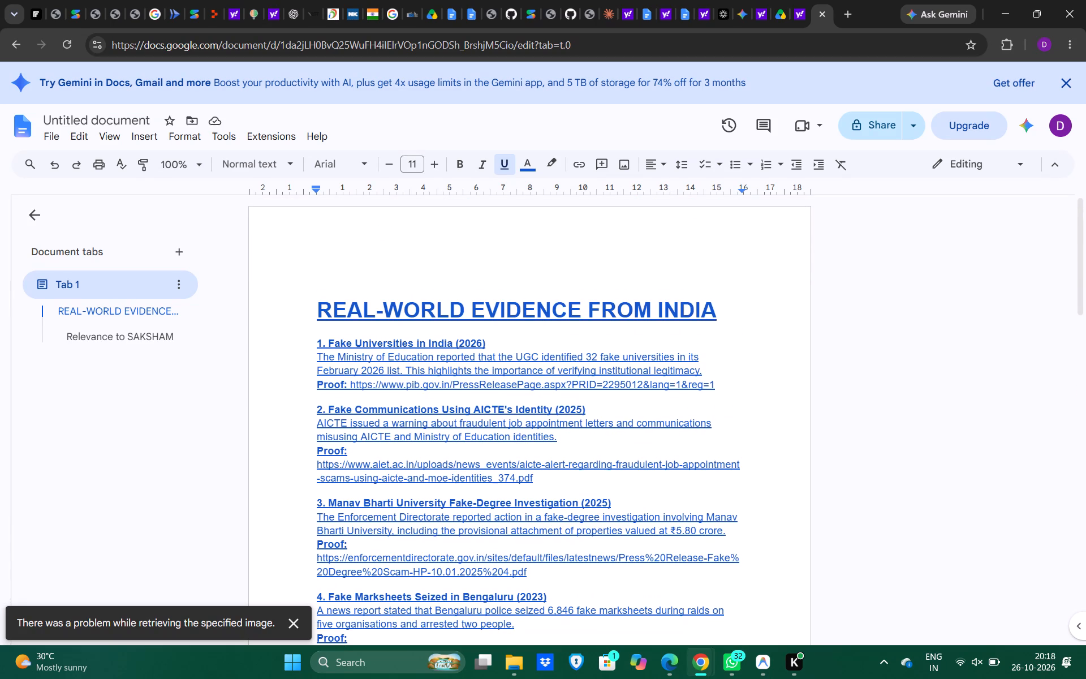
{"action": "left_click", "coordinate": [387, 386]}
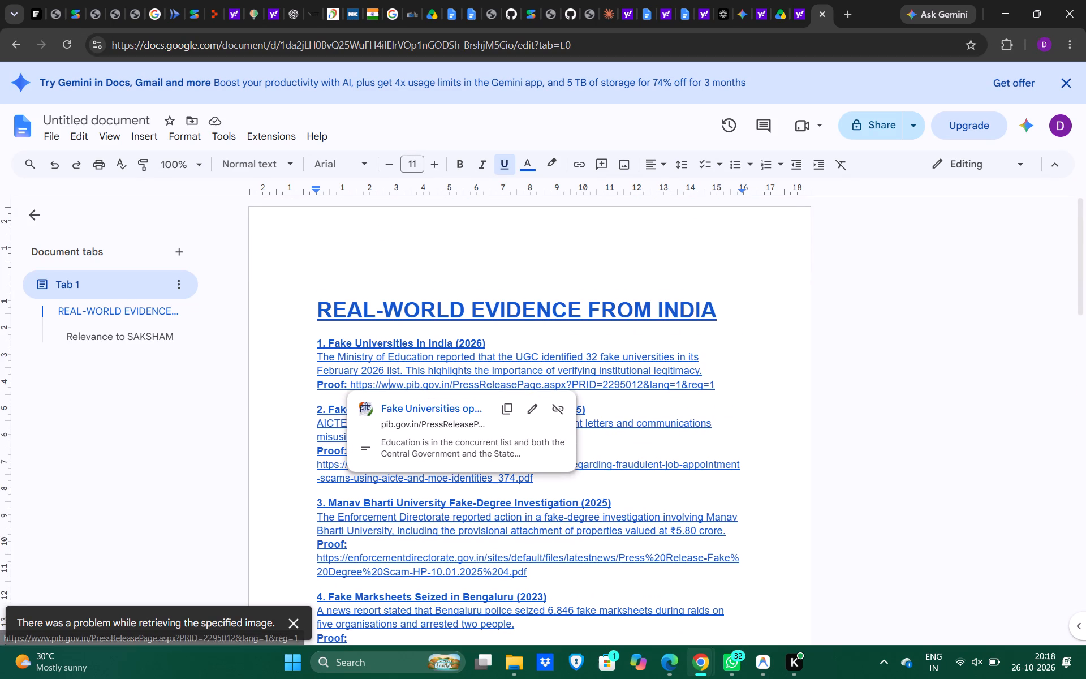
{"action": "left_click", "coordinate": [772, 303]}
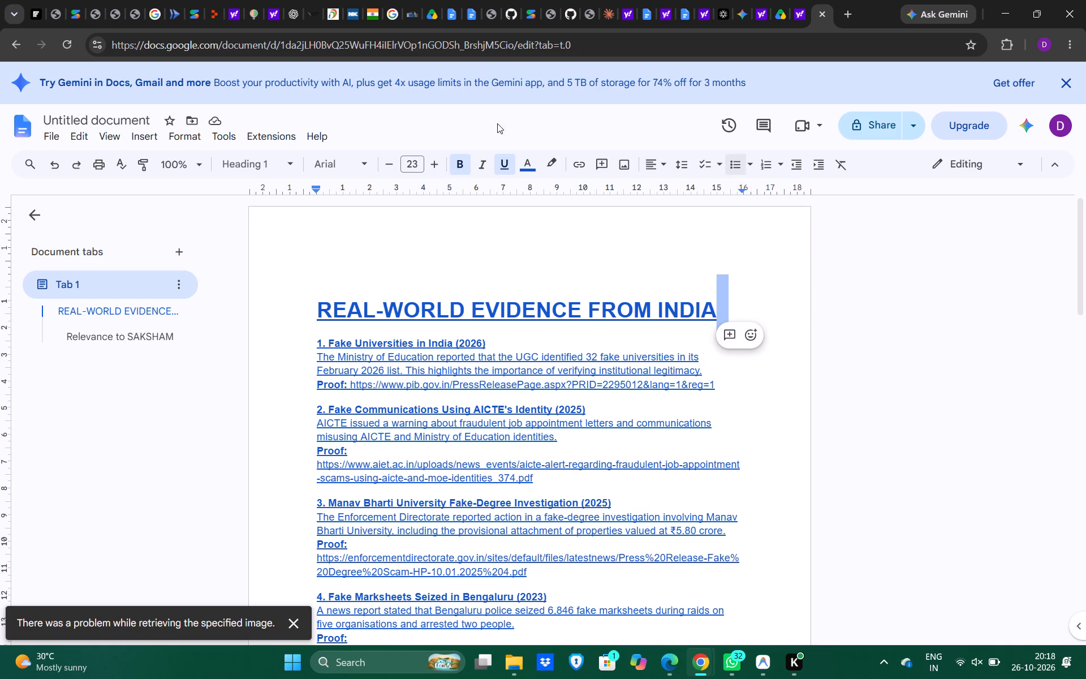
Rename the untitled document as REAL-WORLD EVIDENCE FROM INDIA.
{"action": "left_click", "coordinate": [70, 122]}
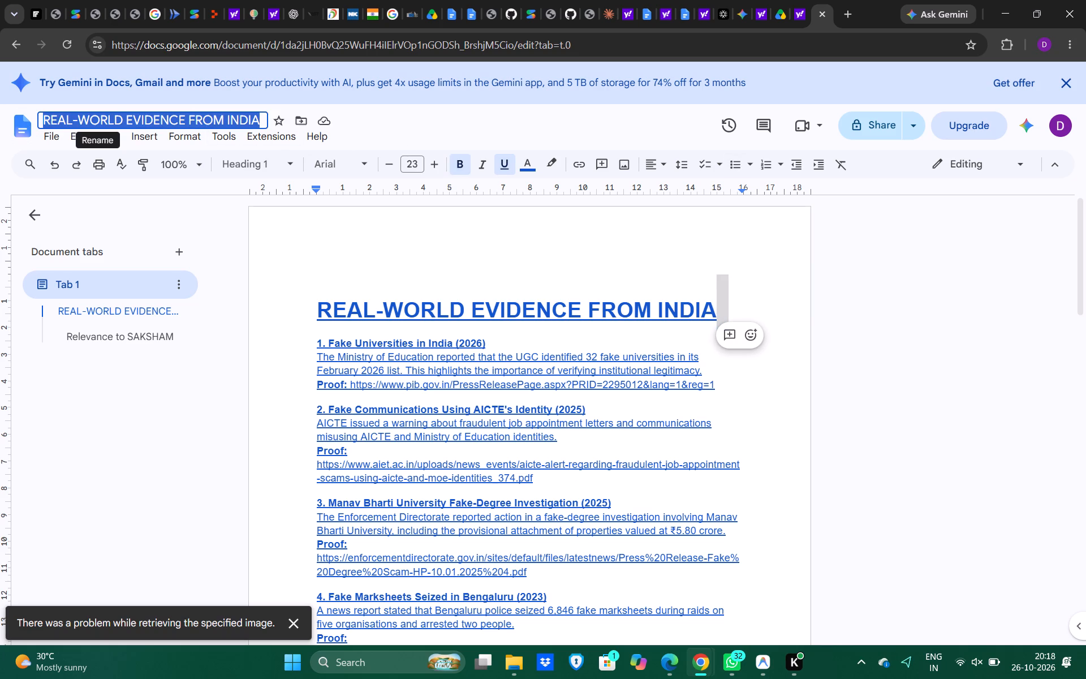
{"action": "left_click", "coordinate": [228, 227]}
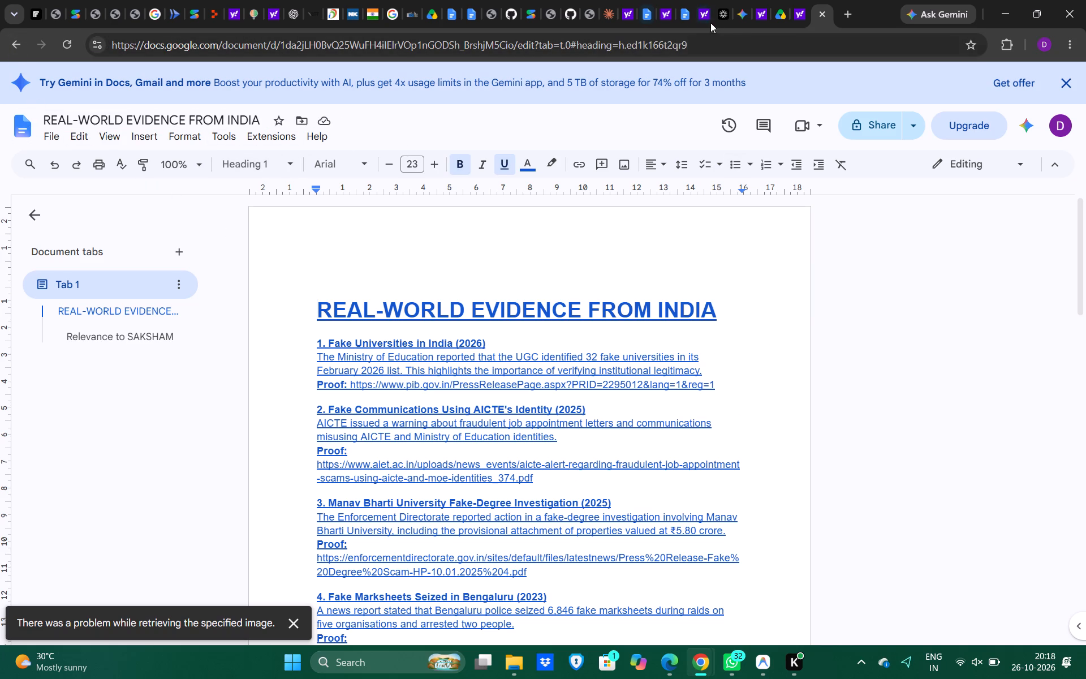
In Google Drive, set the REAL-WORLD EVIDENCE FROM INDIA document's general access to Anyone with the link.
{"action": "left_click", "coordinate": [782, 11]}
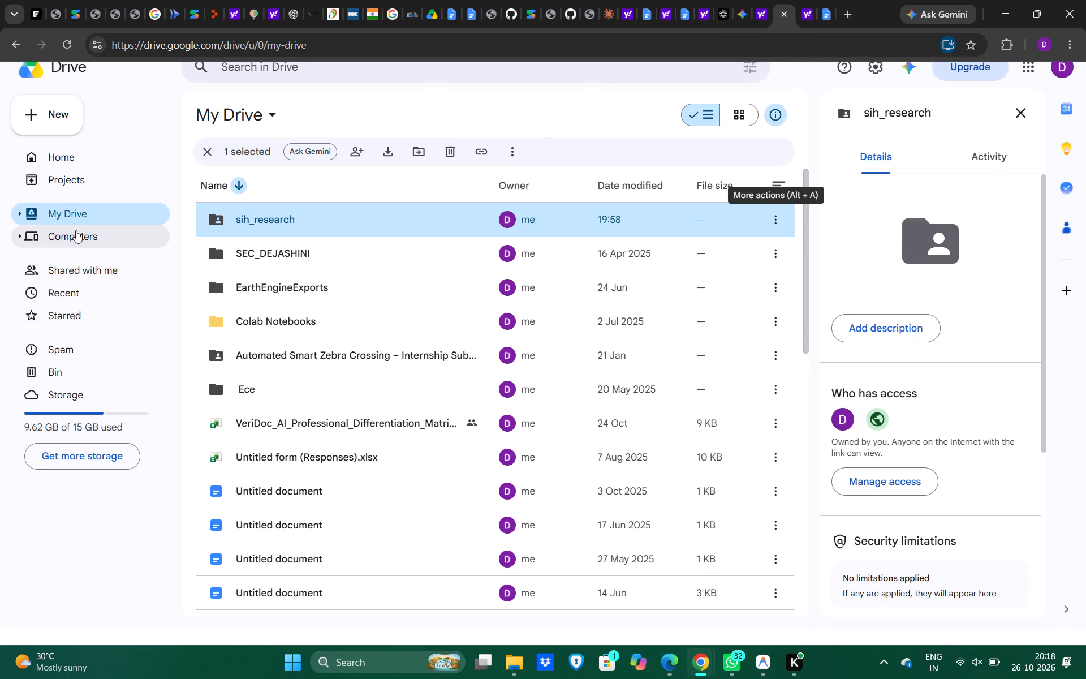
{"action": "left_click", "coordinate": [88, 154]}
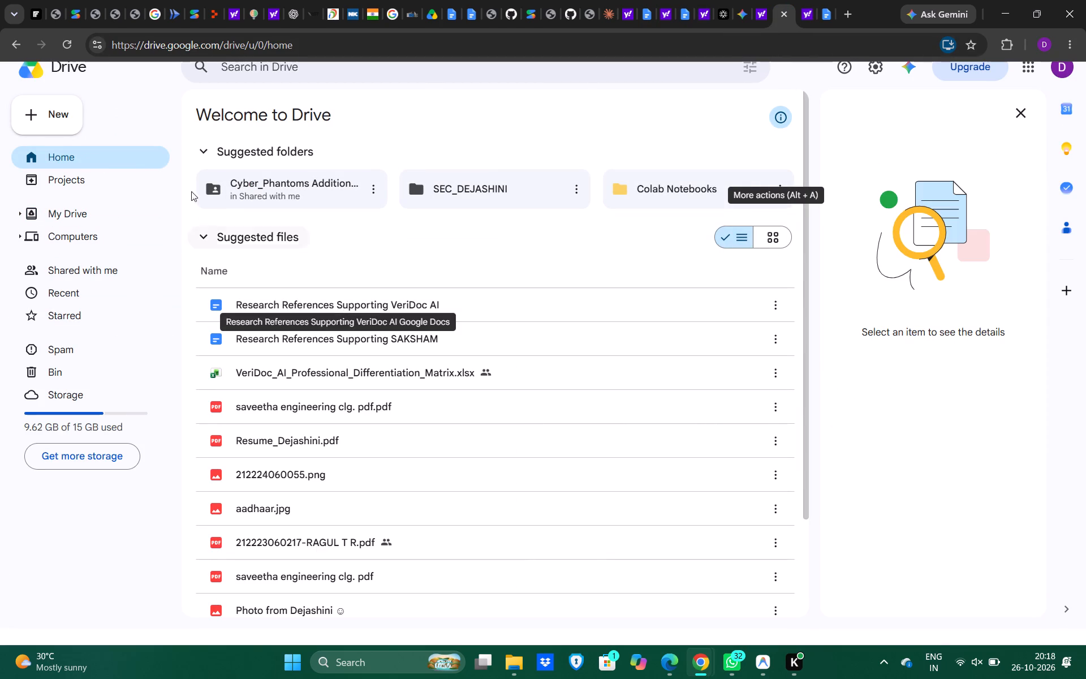
{"action": "left_click", "coordinate": [74, 50]}
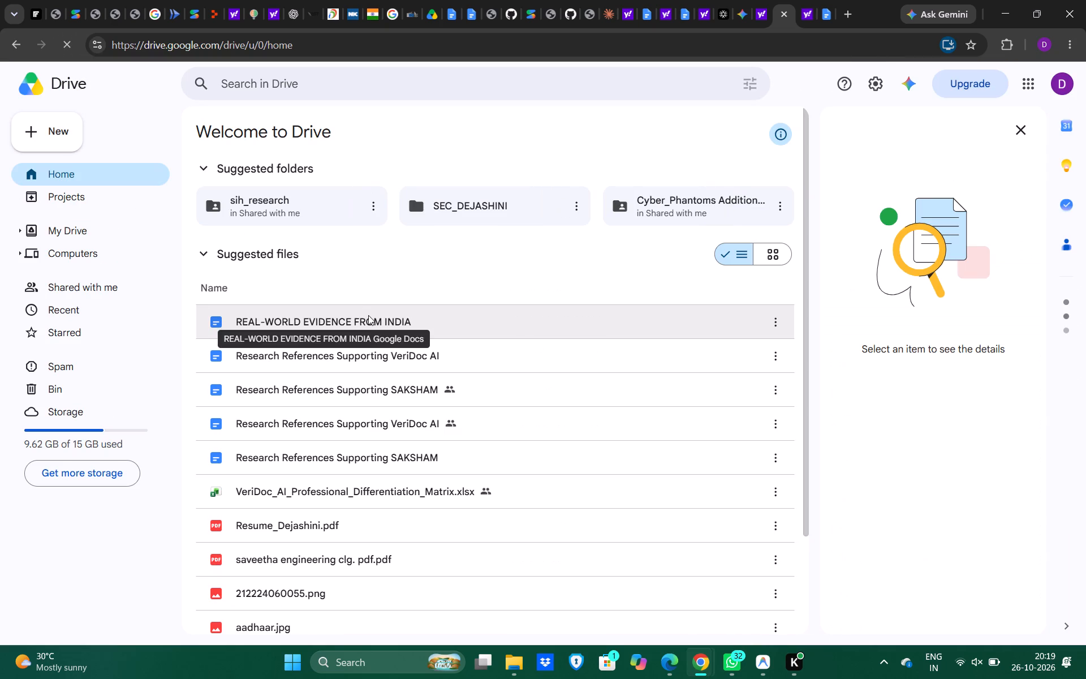
{"action": "left_click", "coordinate": [368, 315]}
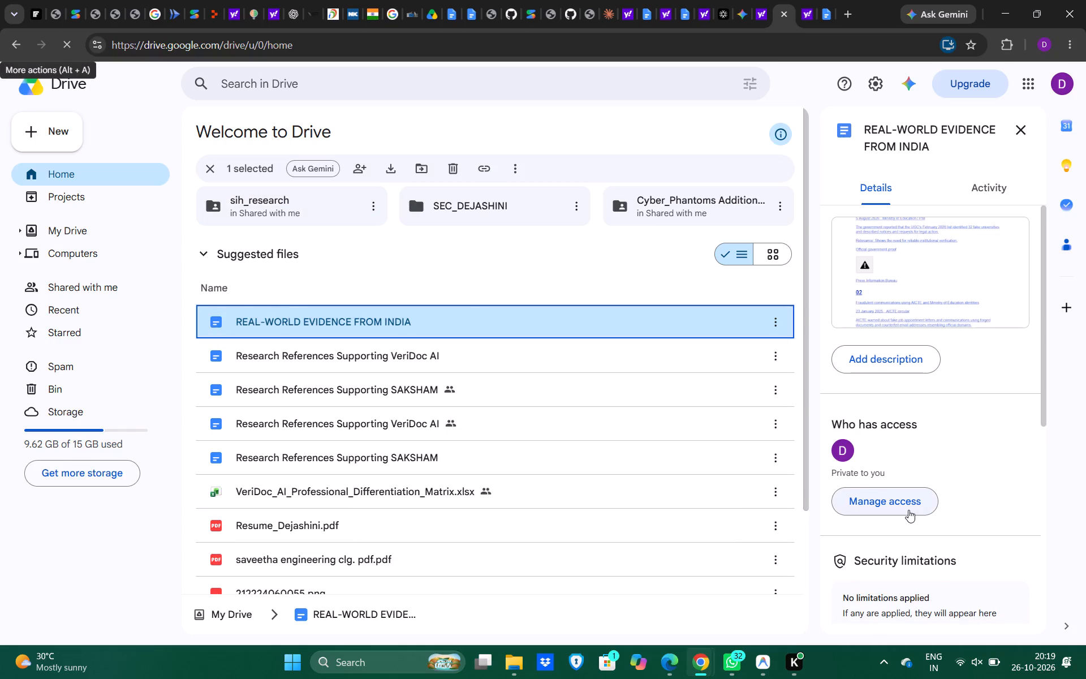
{"action": "left_click", "coordinate": [908, 510]}
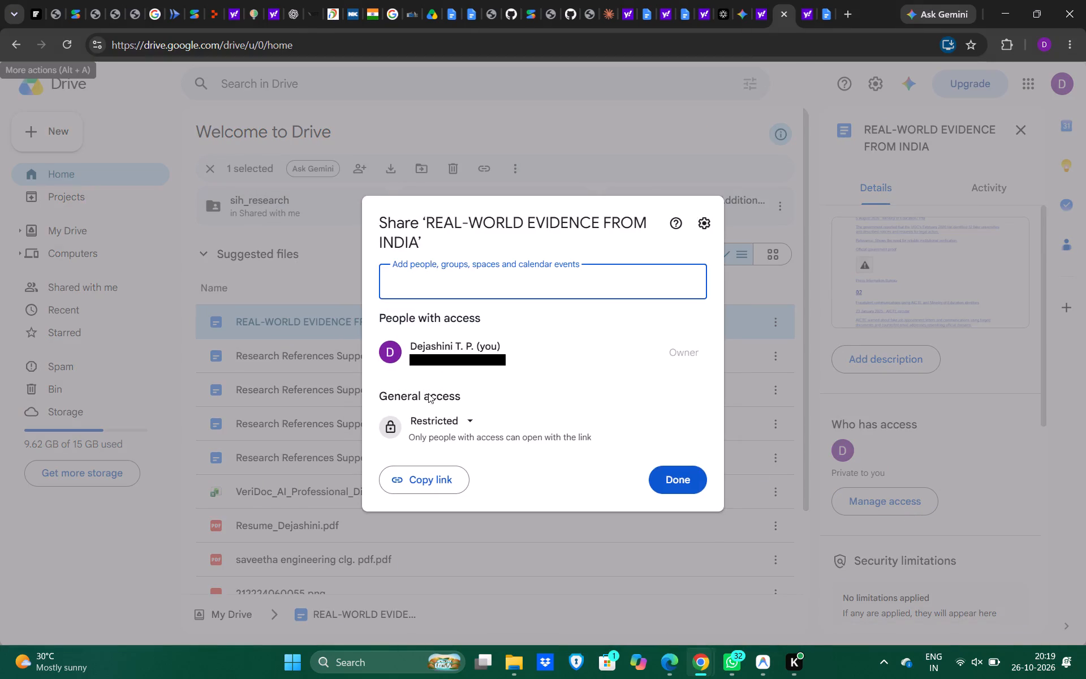
{"action": "left_click", "coordinate": [440, 435]}
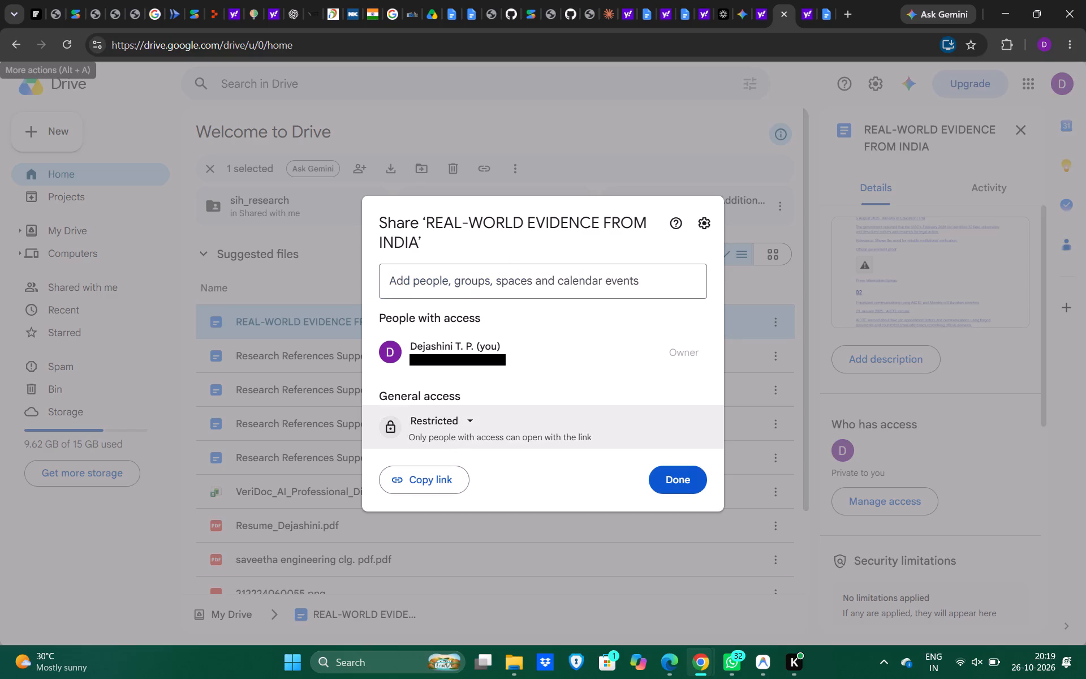
{"action": "left_click", "coordinate": [472, 421]}
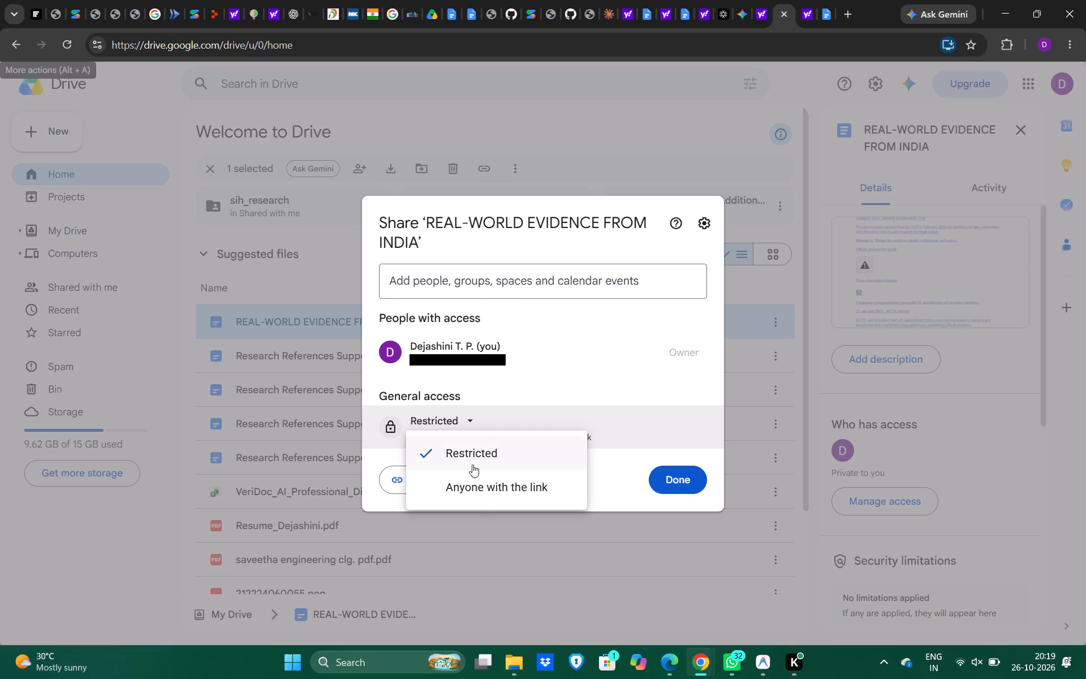
{"action": "left_click", "coordinate": [477, 492]}
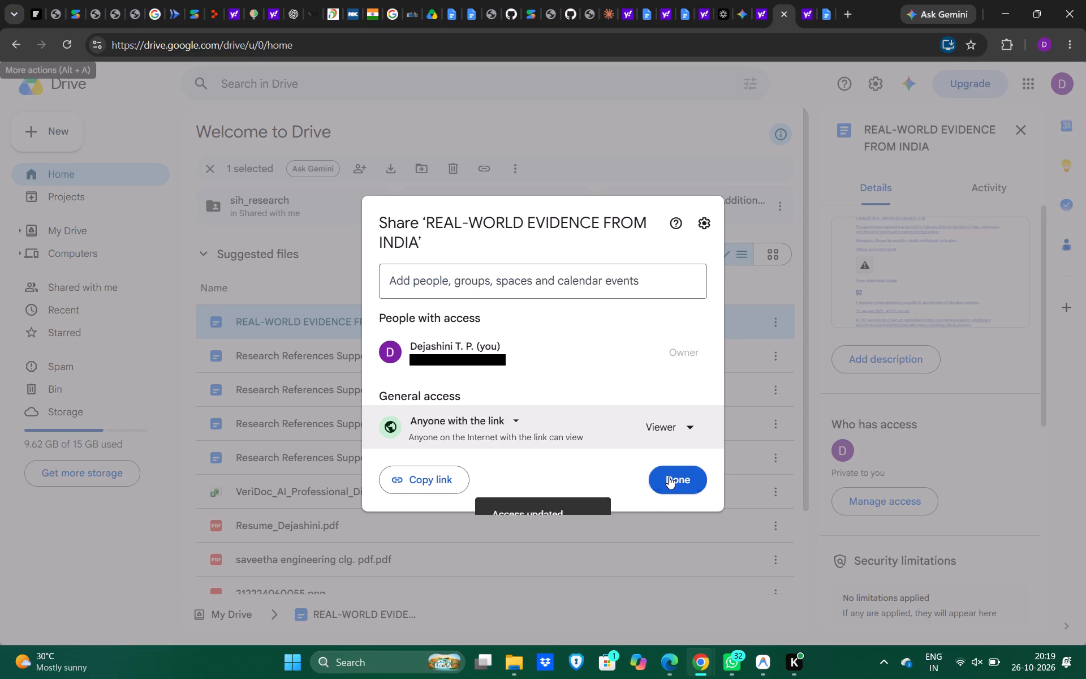
{"action": "left_click", "coordinate": [669, 476]}
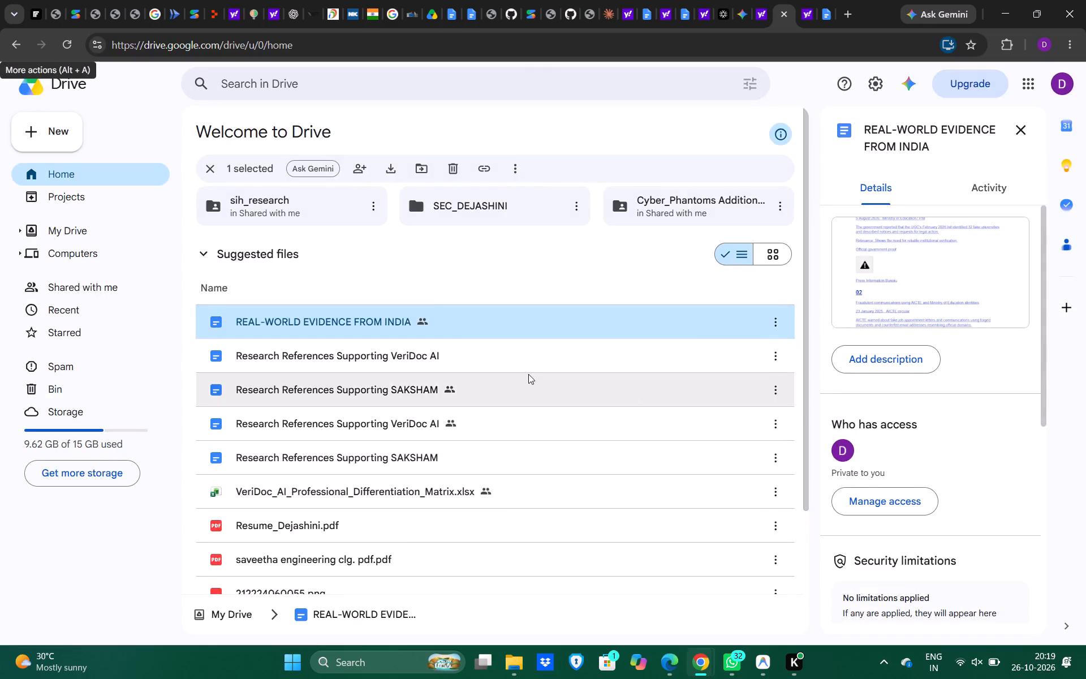
Move the REAL-WORLD EVIDENCE FROM INDIA document into the sih_research folder.
{"action": "left_click", "coordinate": [421, 169]}
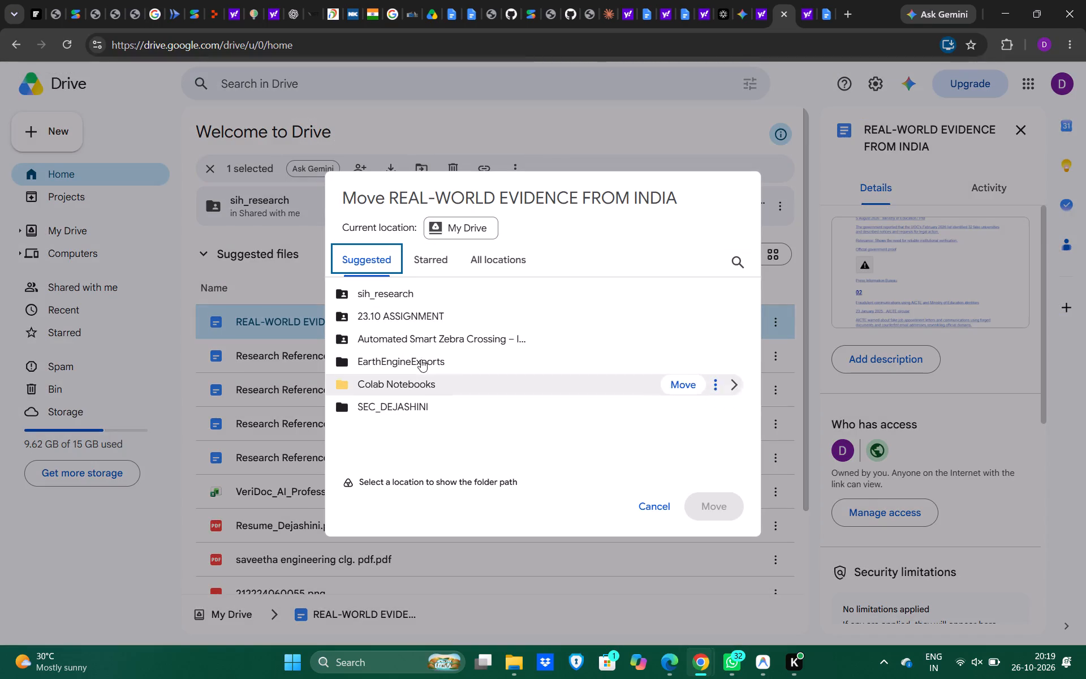
{"action": "left_click", "coordinate": [428, 290]}
{"action": "left_click", "coordinate": [715, 504]}
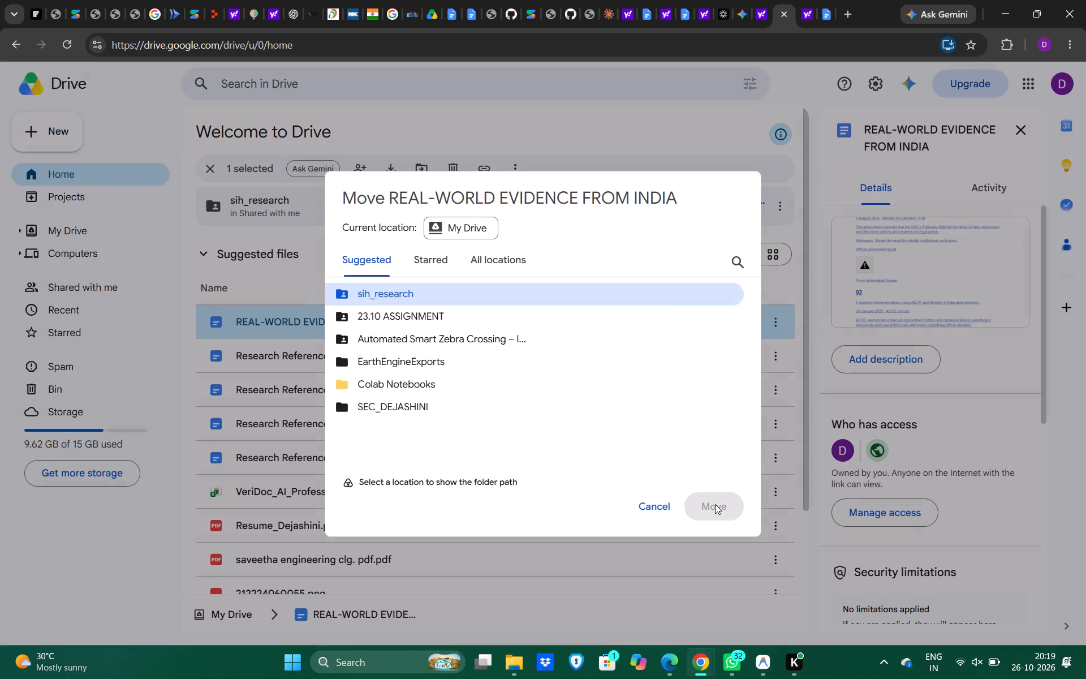
{"action": "left_click", "coordinate": [663, 388]}
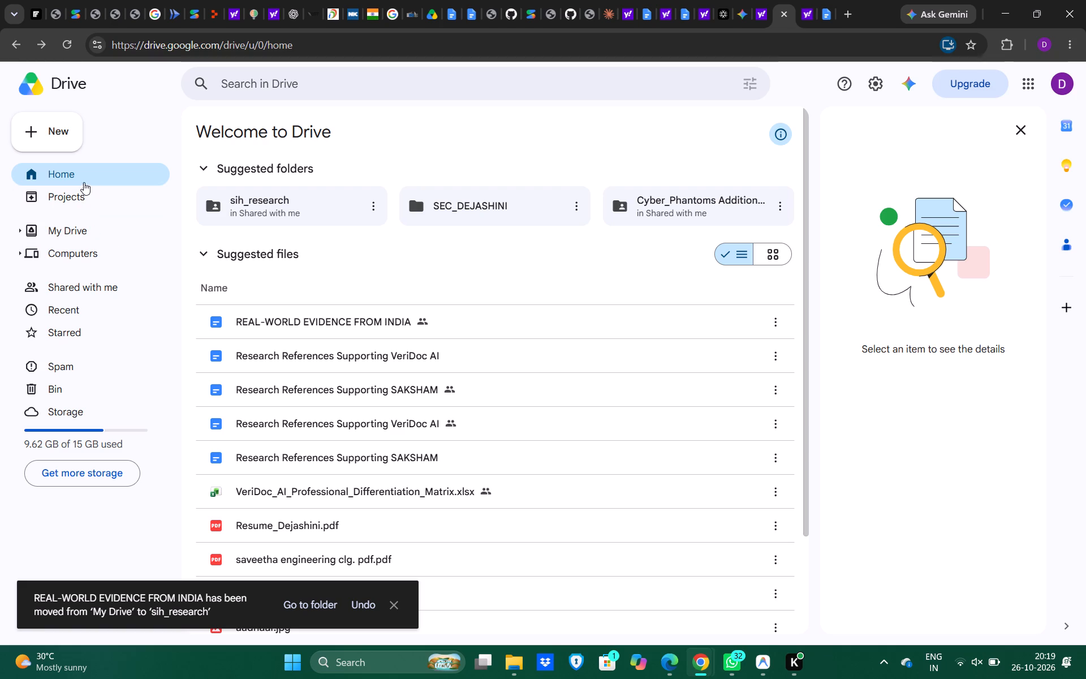
Open the sih_research folder in My Drive and copy the sharing link of the REAL-WORLD EVIDENCE FROM INDIA document.
{"action": "left_click", "coordinate": [85, 233]}
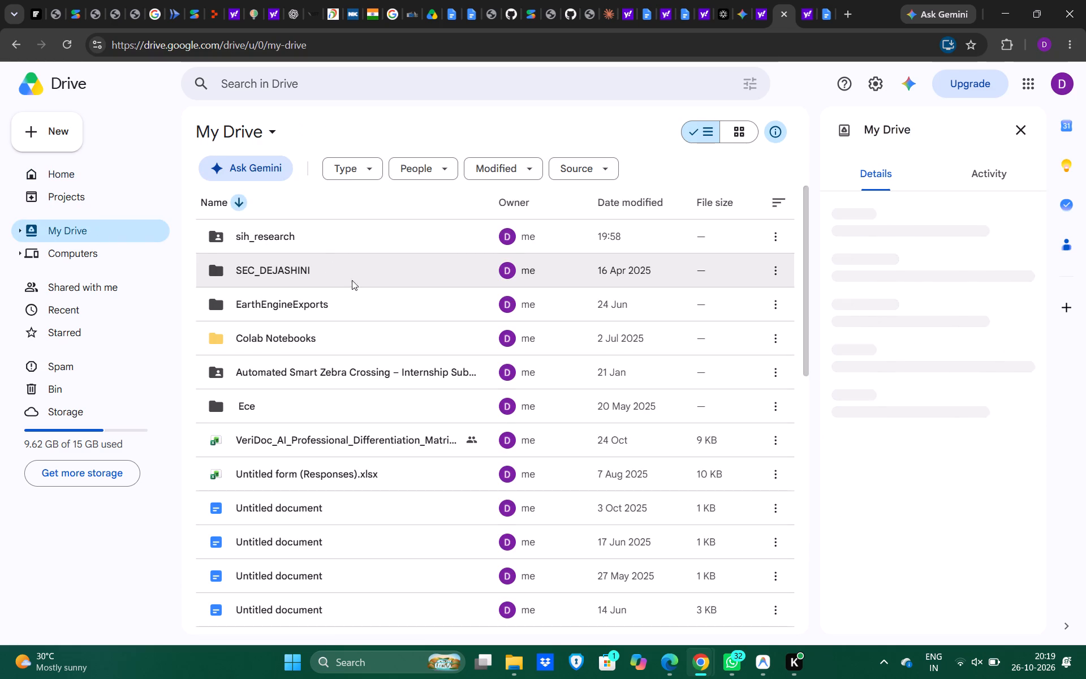
{"action": "left_click", "coordinate": [281, 245]}
{"action": "left_click", "coordinate": [281, 245]}
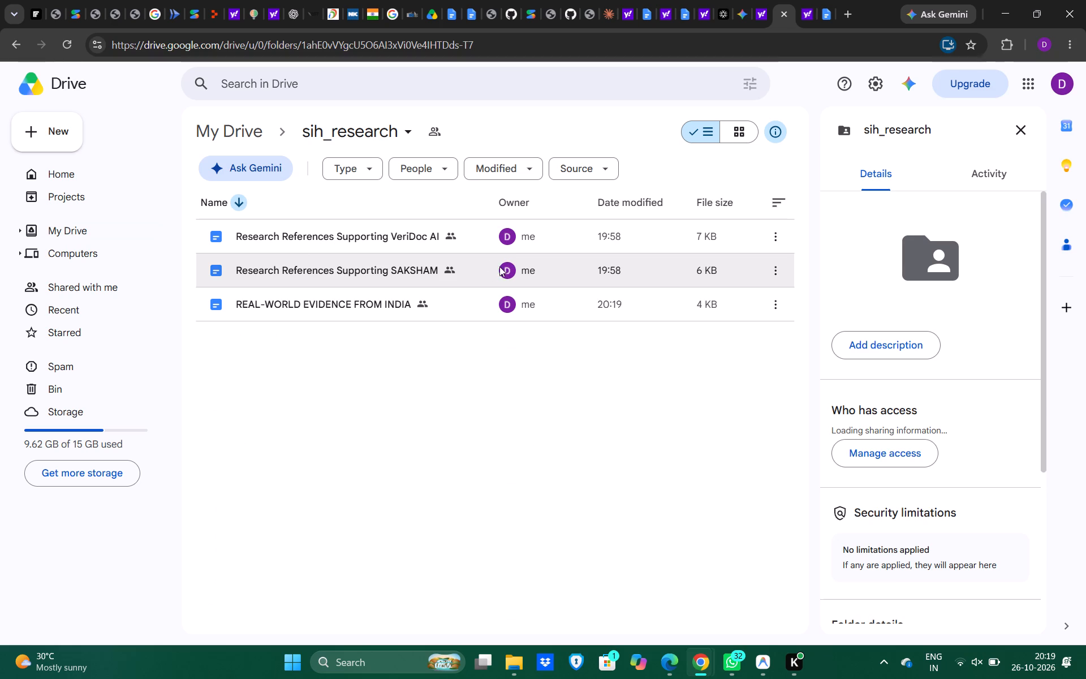
{"action": "left_click", "coordinate": [377, 306]}
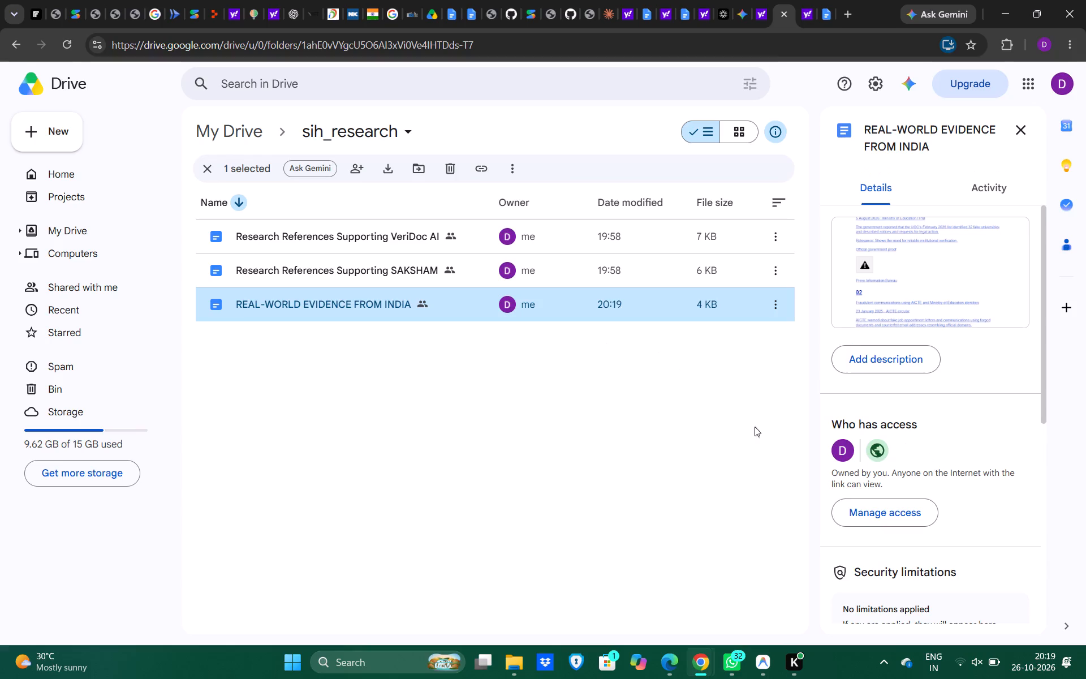
{"action": "left_click", "coordinate": [870, 514]}
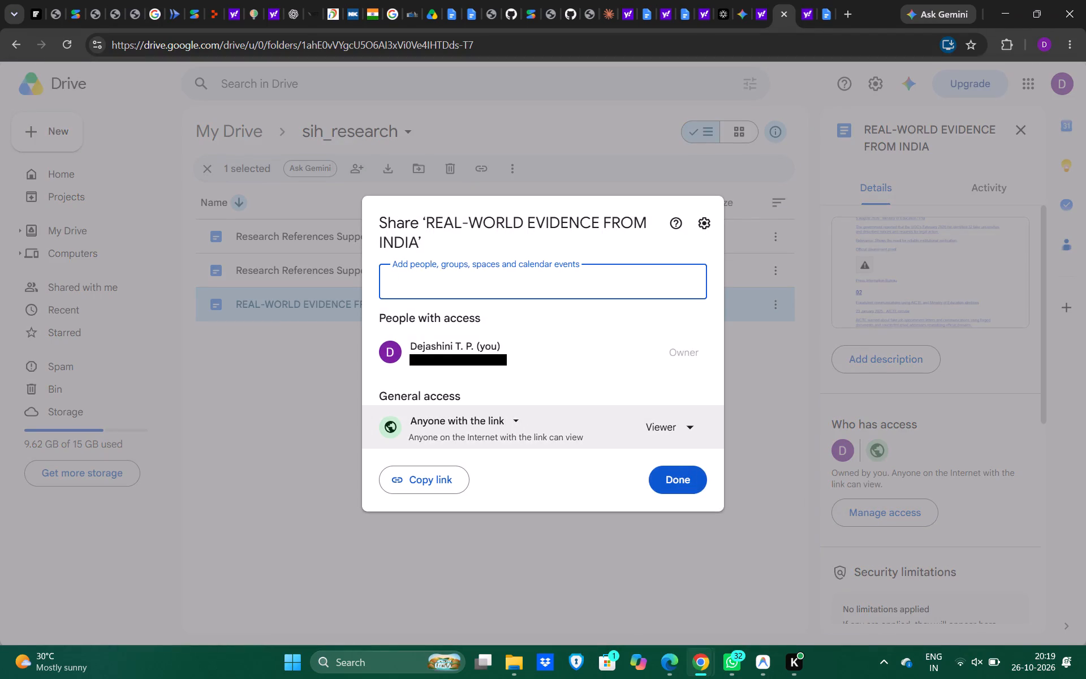
{"action": "left_click", "coordinate": [525, 425]}
{"action": "left_click", "coordinate": [525, 485]}
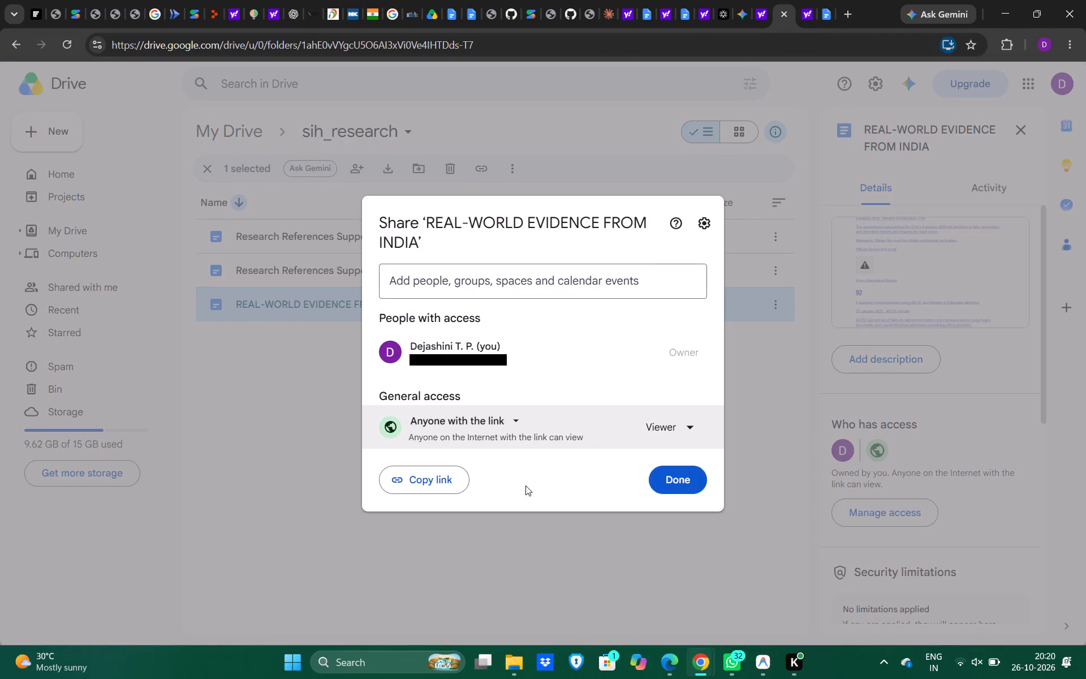
{"action": "left_click", "coordinate": [425, 479]}
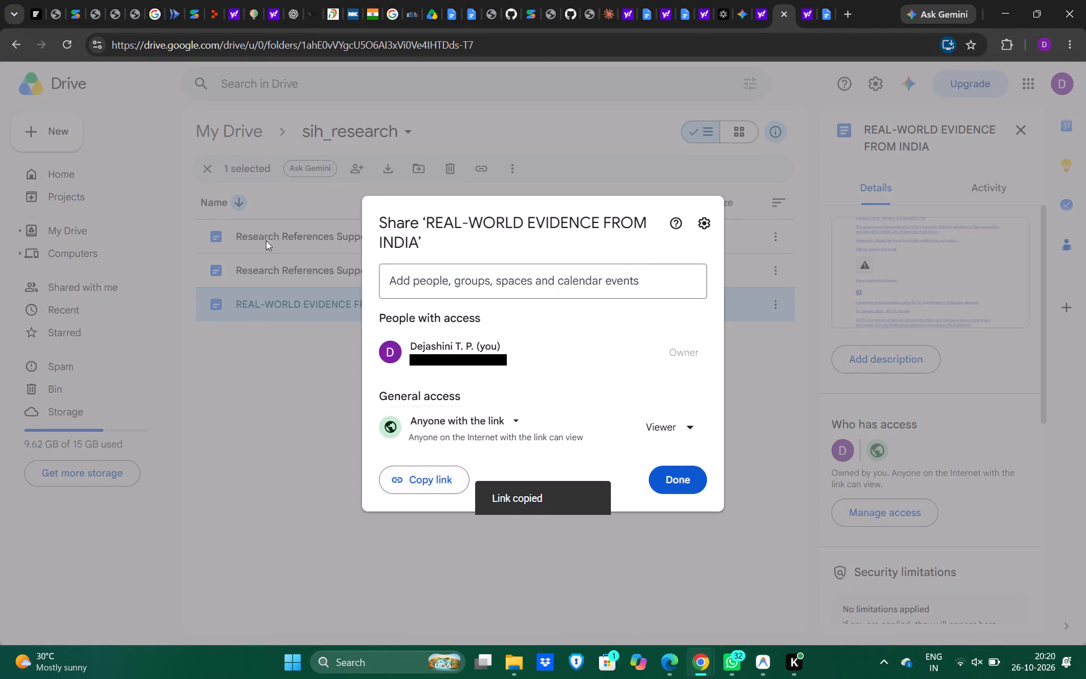
{"action": "left_click", "coordinate": [432, 551]}
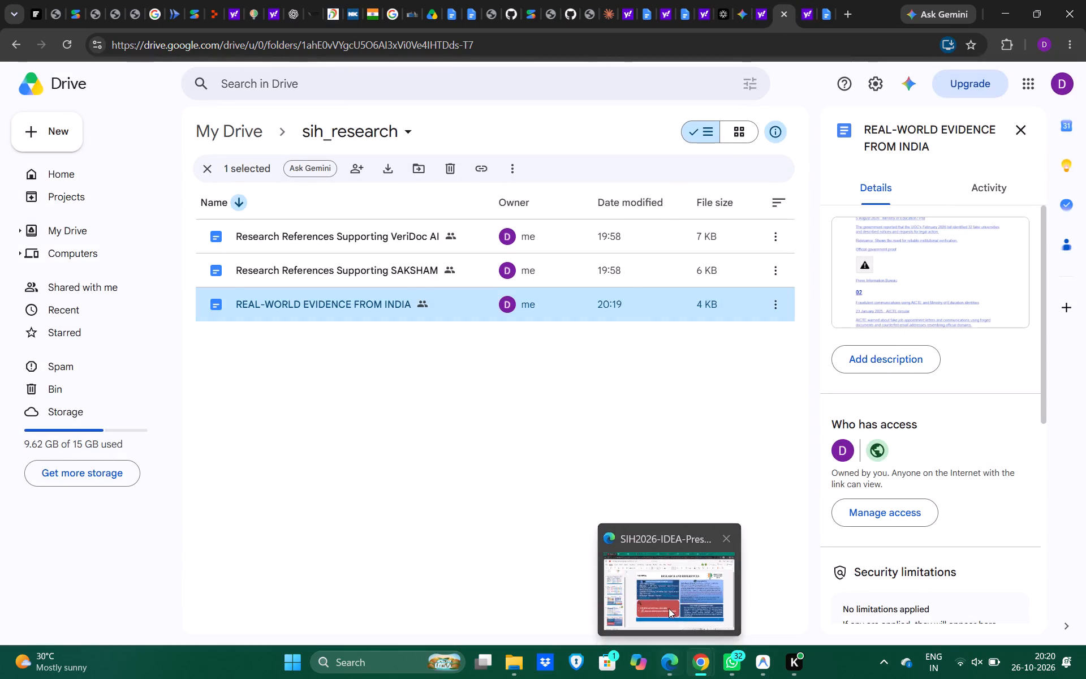
Switch to the SIH2026 presentation in Microsoft Edge and bring up slide 6, RESEARCH AND REFERENCES.
{"action": "left_click", "coordinate": [669, 608]}
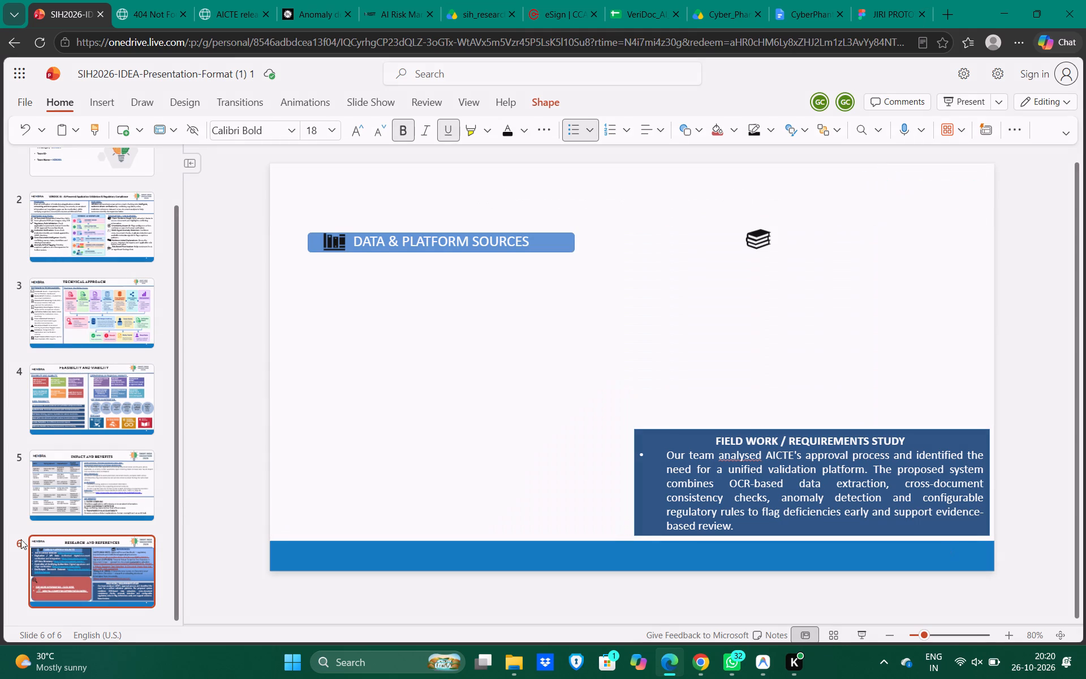
{"action": "scroll", "coordinate": [50, 340], "scroll_direction": "up", "scroll_amount": 5}
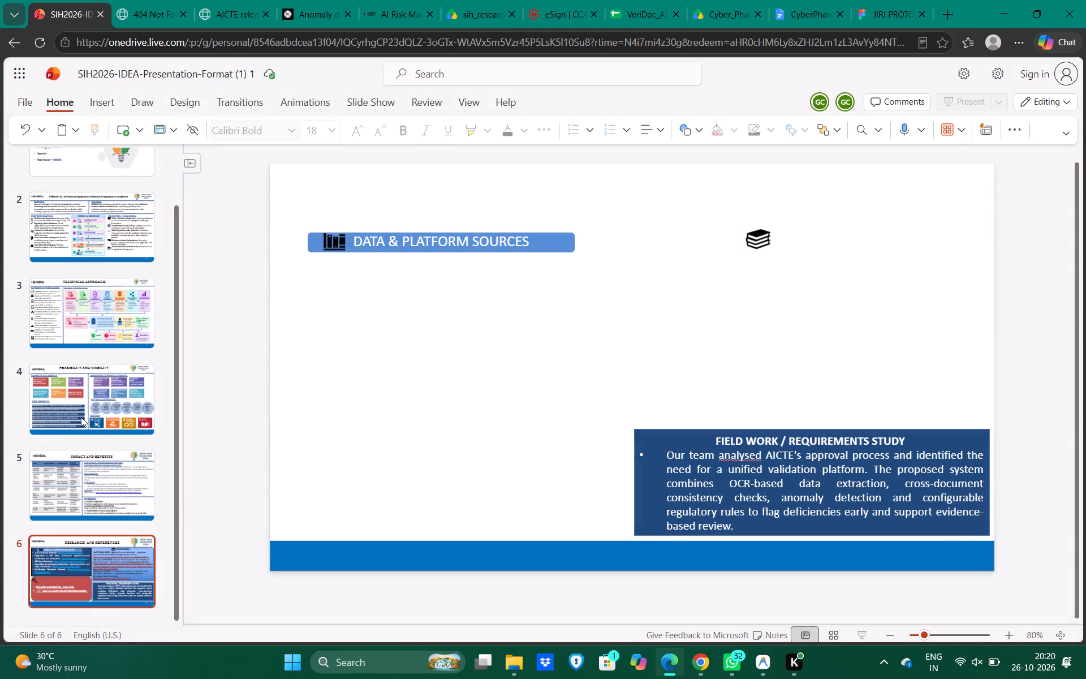
{"action": "scroll", "coordinate": [124, 462], "scroll_direction": "down", "scroll_amount": 4}
{"action": "left_click", "coordinate": [113, 502]}
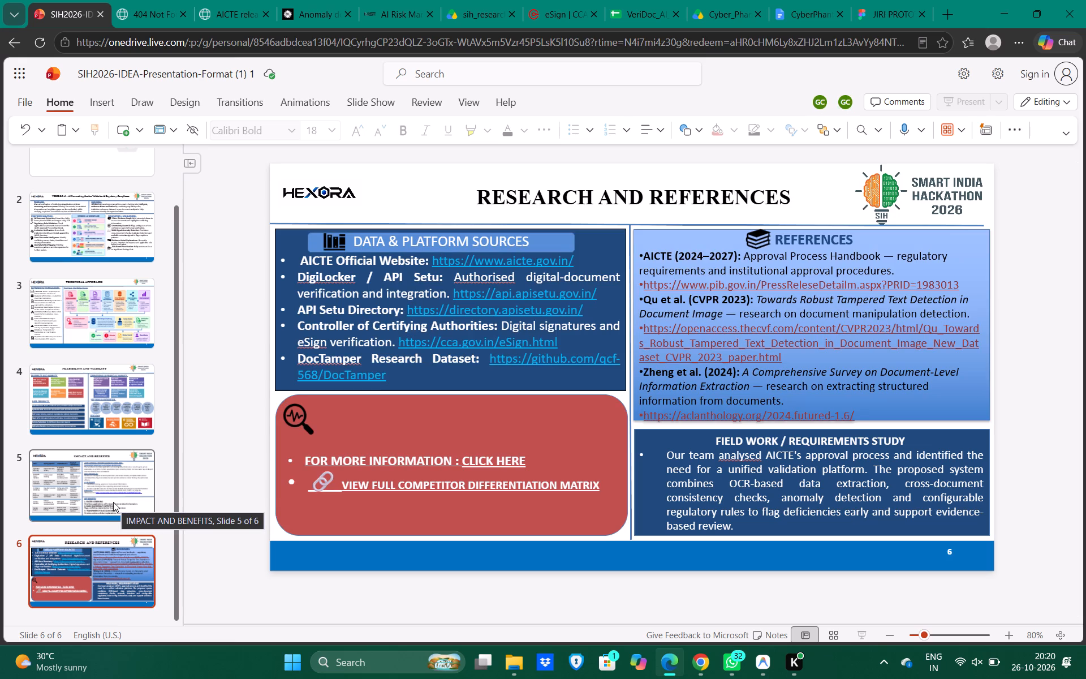
{"action": "left_click", "coordinate": [109, 557]}
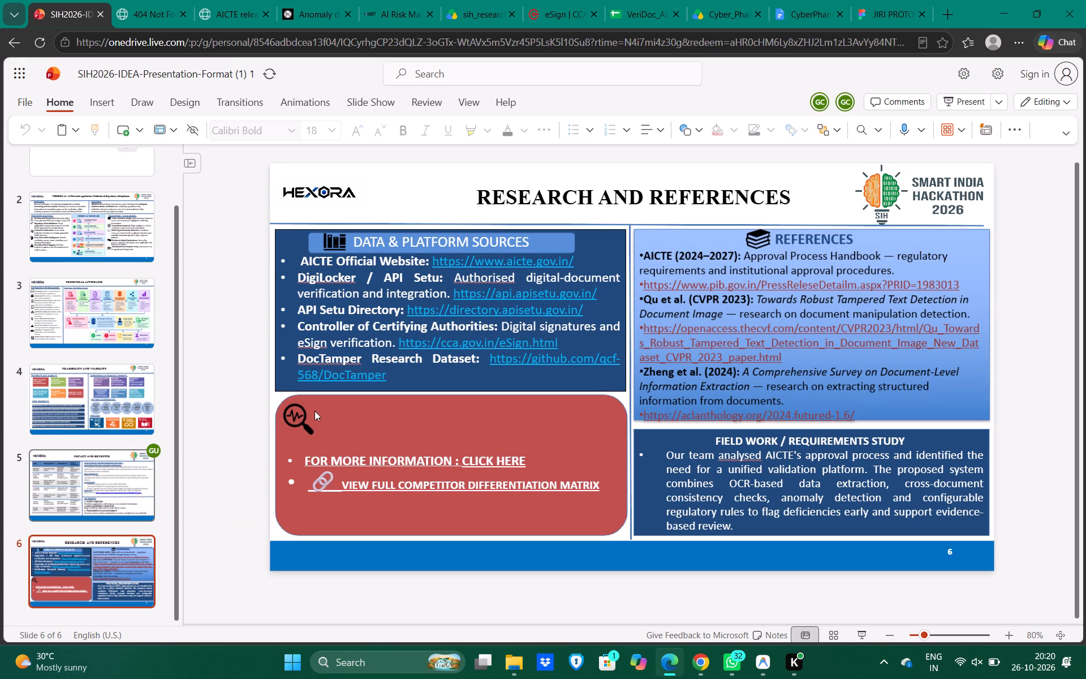
Add the line REAL WORLD EVIDENCE: DO CHECK above FOR MORE INFORMATION in the red box on slide 6.
{"action": "left_click", "coordinate": [344, 429]}
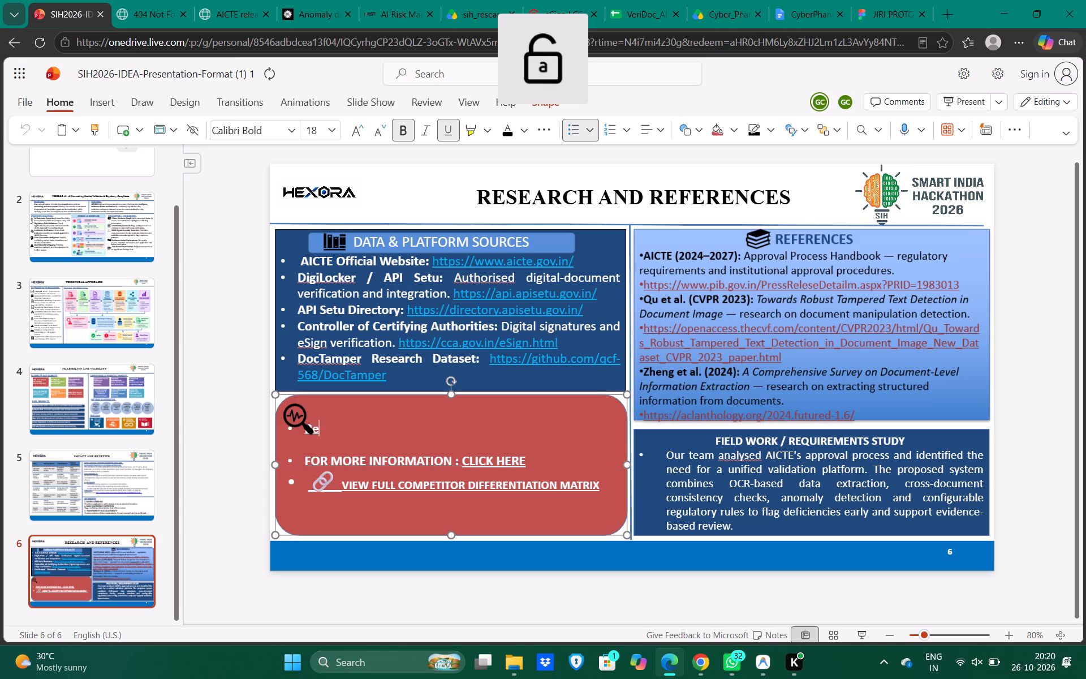
{"action": "key", "text": "BackSpace"}
{"action": "key", "text": "BackSpace"}
{"action": "key", "text": "BackSpace"}
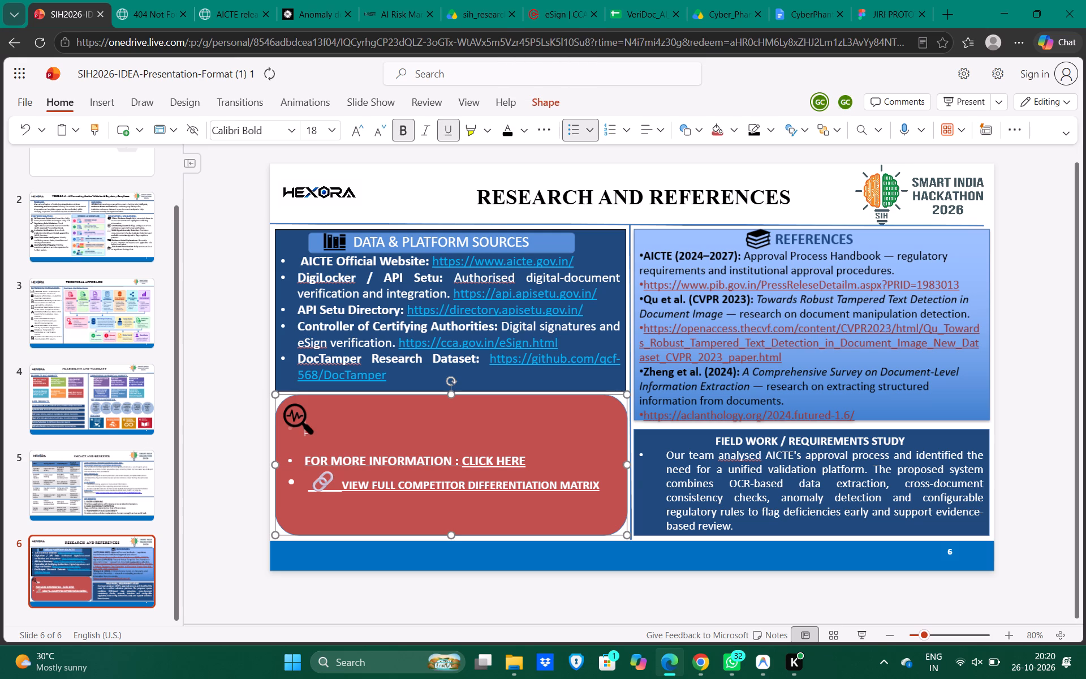
{"action": "key", "text": "r"}
{"action": "type", "text": "EAK"}
{"action": "key", "text": "BackSpace"}
{"action": "type", "text": "L WORLD EVIDENCE"}
{"action": "key", "text": "shift+colon"}
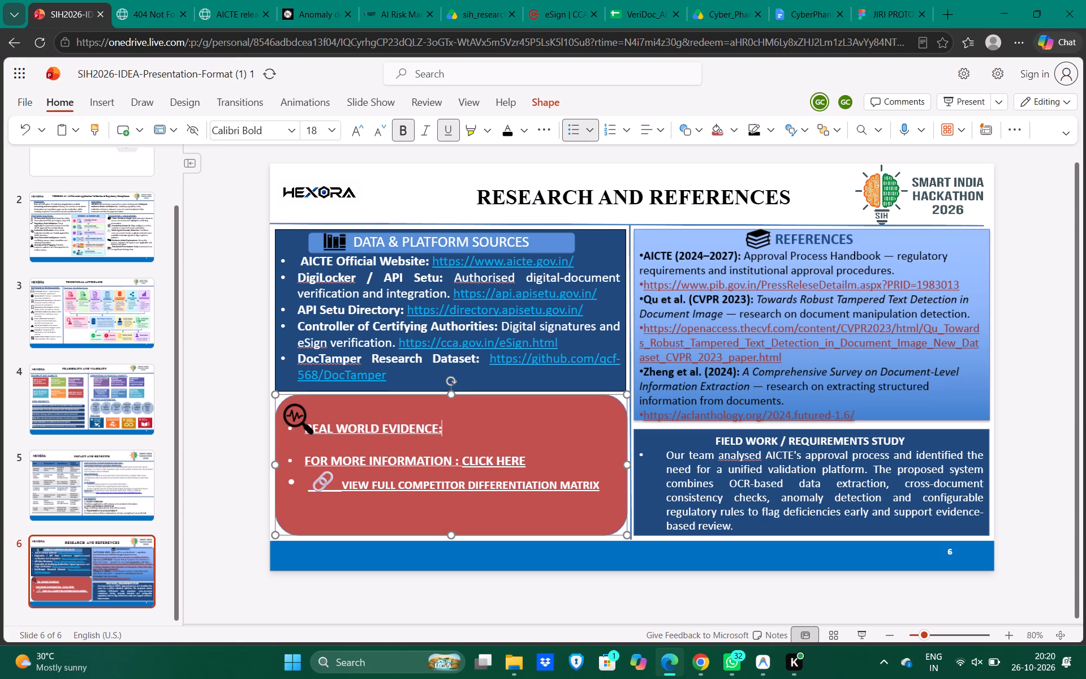
{"action": "key", "text": "space"}
{"action": "type", "text": "DO DHECK"}
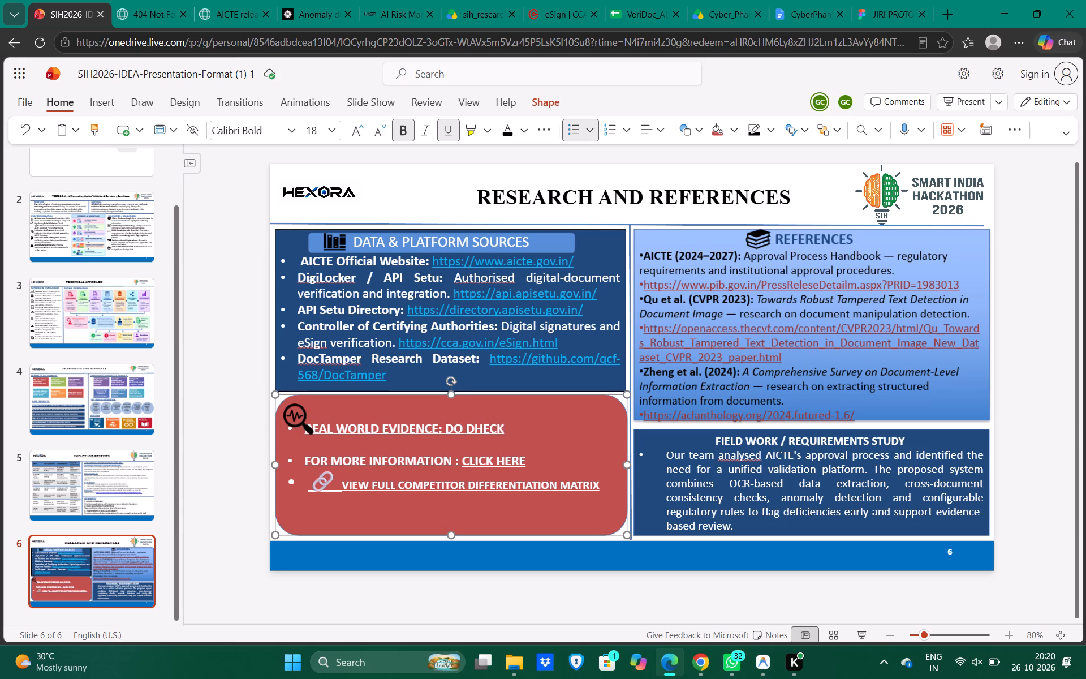
{"action": "key", "text": "BackSpace"}
{"action": "key", "text": "BackSpace"}
{"action": "key", "text": "BackSpace"}
{"action": "key", "text": "BackSpace"}
{"action": "key", "text": "BackSpace"}
{"action": "type", "text": "CHECK"}
Link the words DO CHECK to the copied sharing address of the REAL-WORLD EVIDENCE FROM INDIA document.
{"action": "left_click_drag", "start_coordinate": [446, 428], "coordinate": [503, 428]}
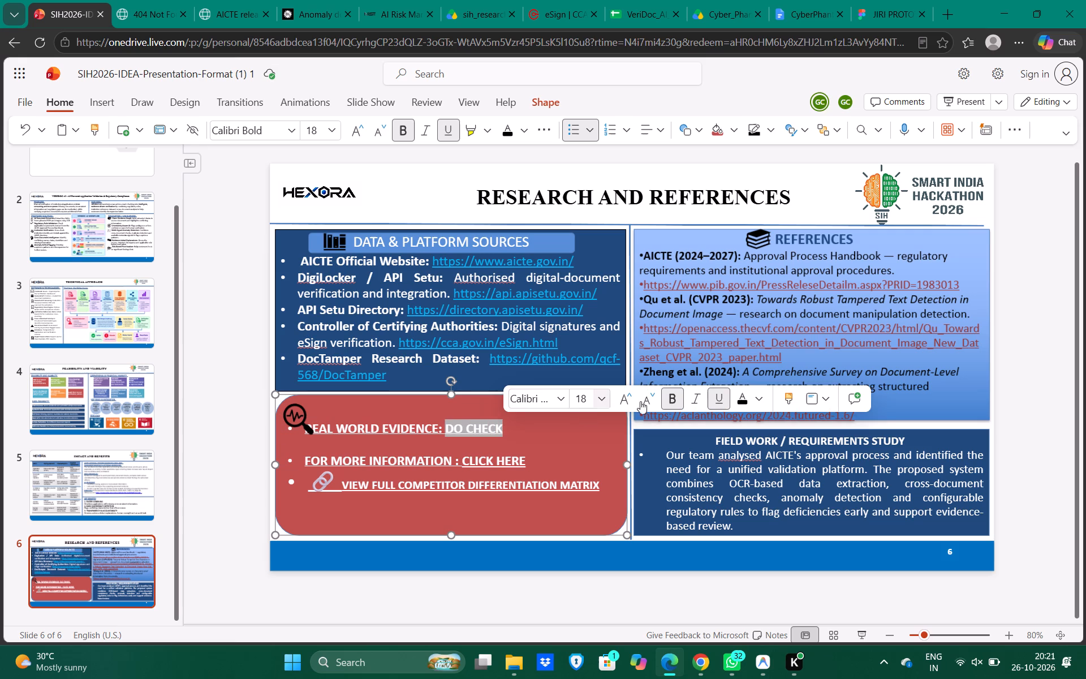
{"action": "right_click", "coordinate": [472, 432]}
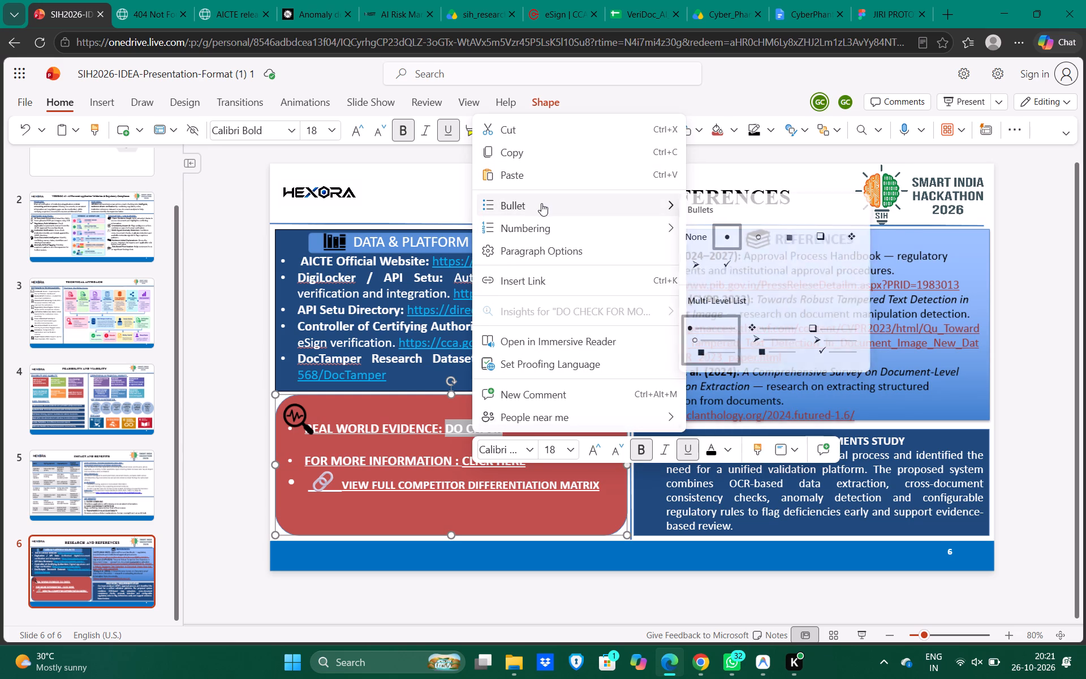
{"action": "left_click", "coordinate": [544, 276]}
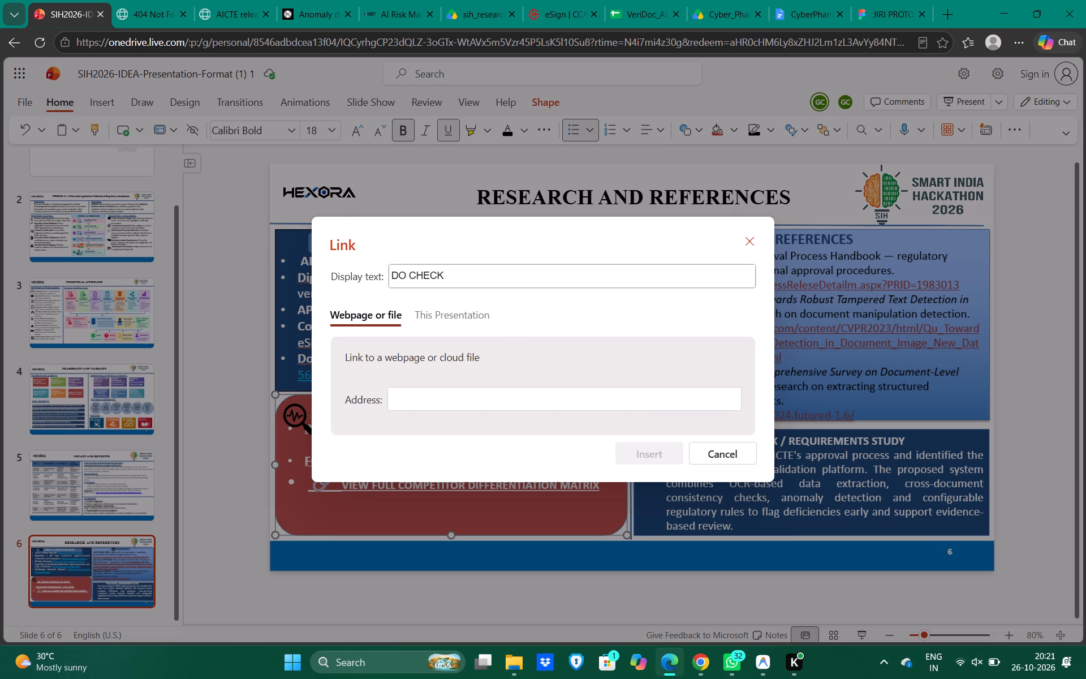
{"action": "key", "text": "ctrl+v"}
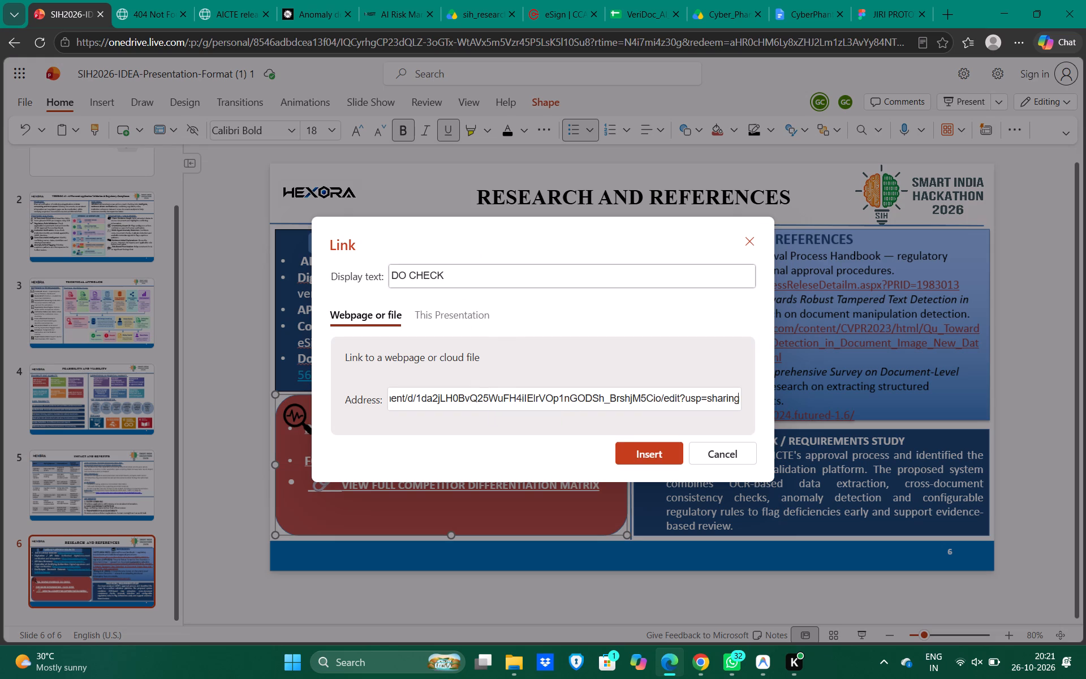
{"action": "left_click", "coordinate": [638, 449]}
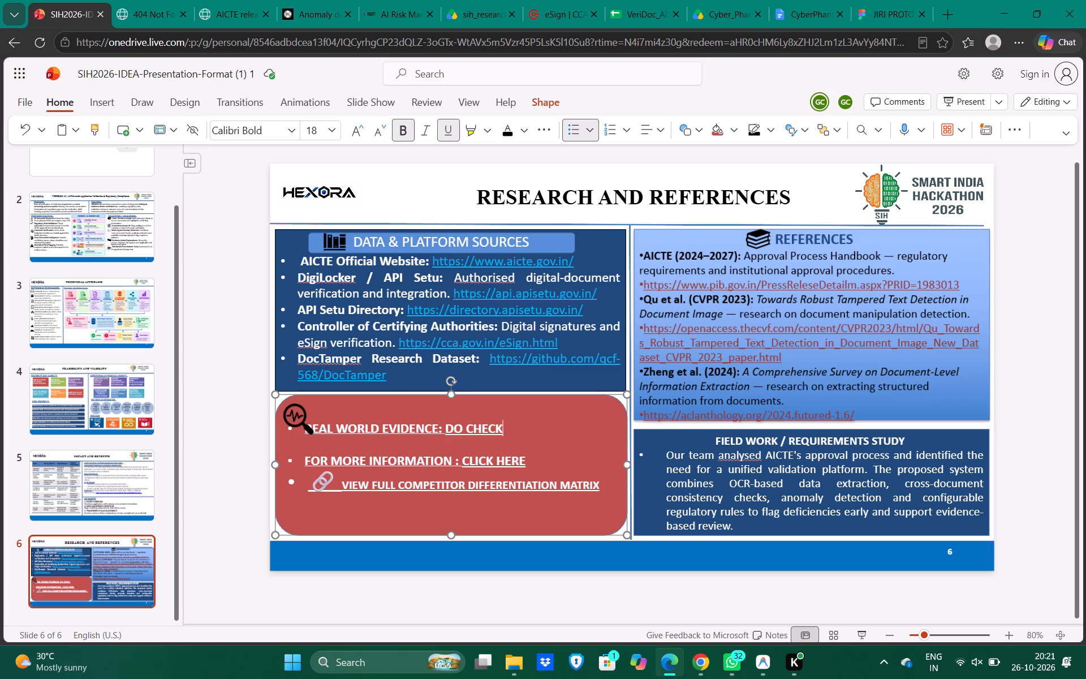
Set the font colour of DO CHECK, CLICK HERE and VIEW FULL COMPETITOR DIFFERENTIATION MATRIX in the red box to yellow.
{"action": "left_click_drag", "start_coordinate": [446, 428], "coordinate": [513, 429]}
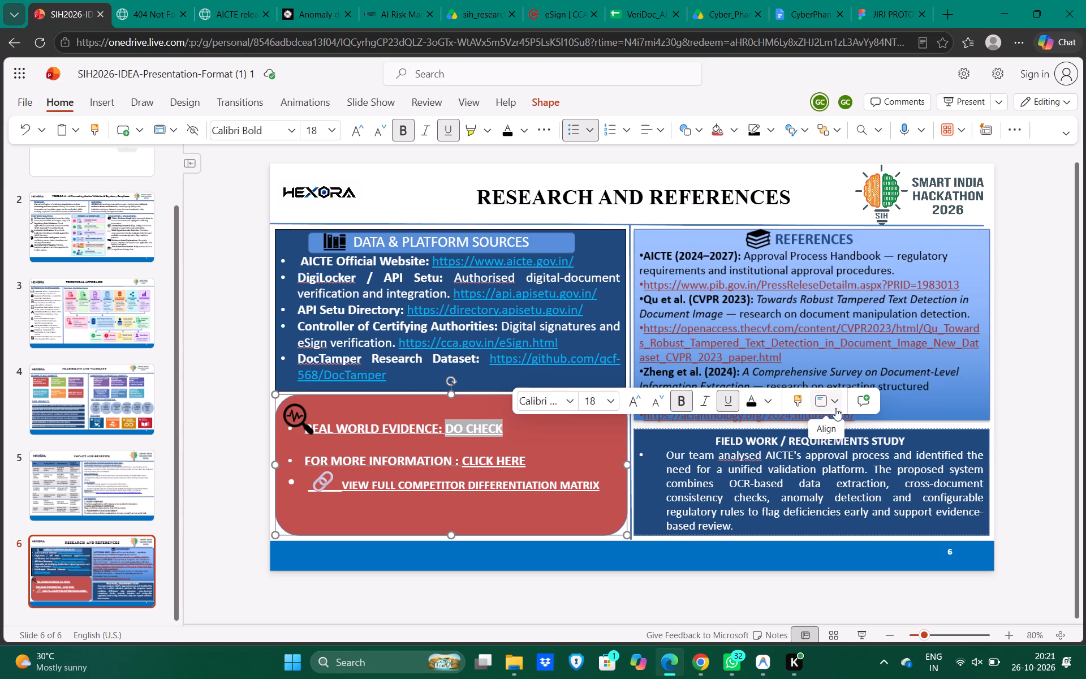
{"action": "left_click", "coordinate": [769, 405]}
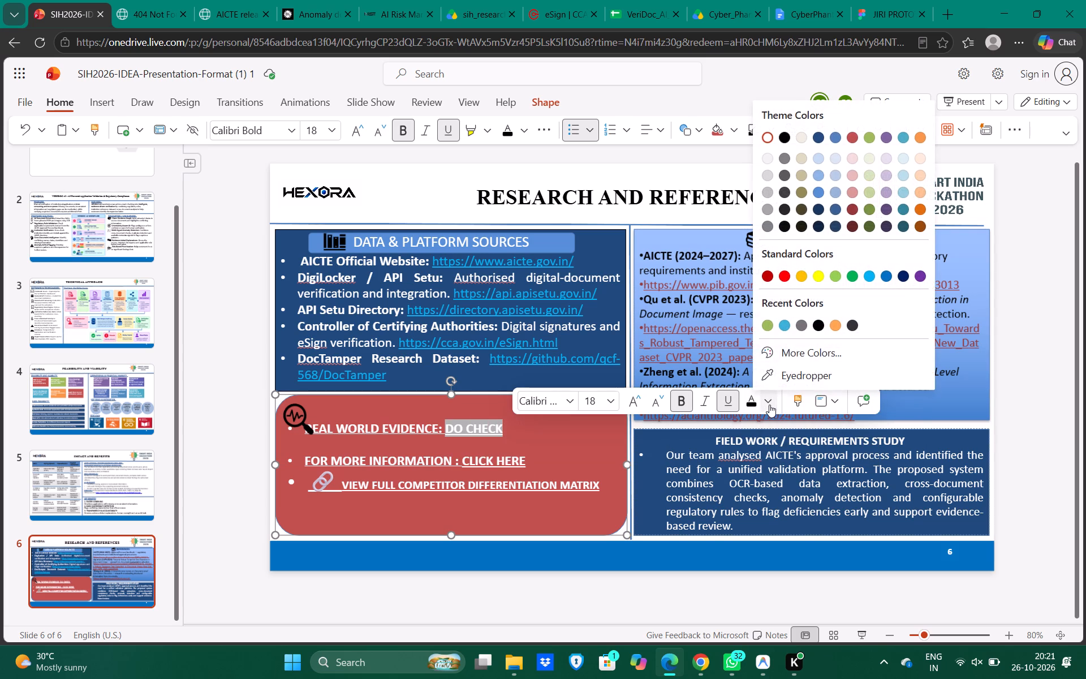
{"action": "left_click", "coordinate": [820, 276]}
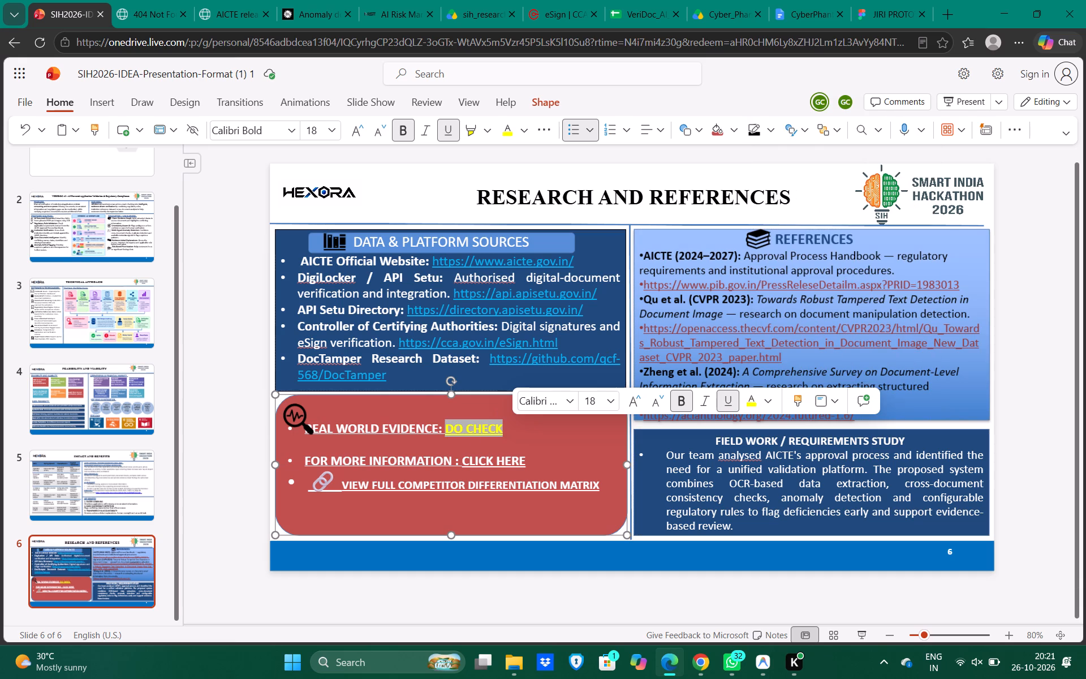
{"action": "left_click_drag", "start_coordinate": [461, 458], "coordinate": [532, 458]}
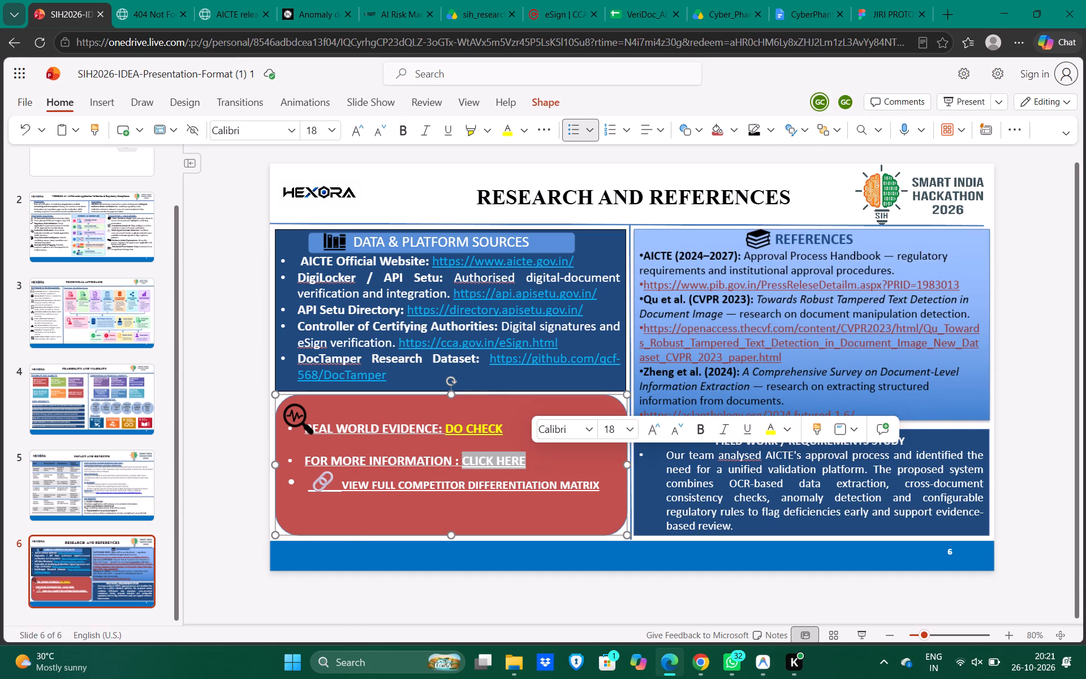
{"action": "left_click", "coordinate": [788, 435]}
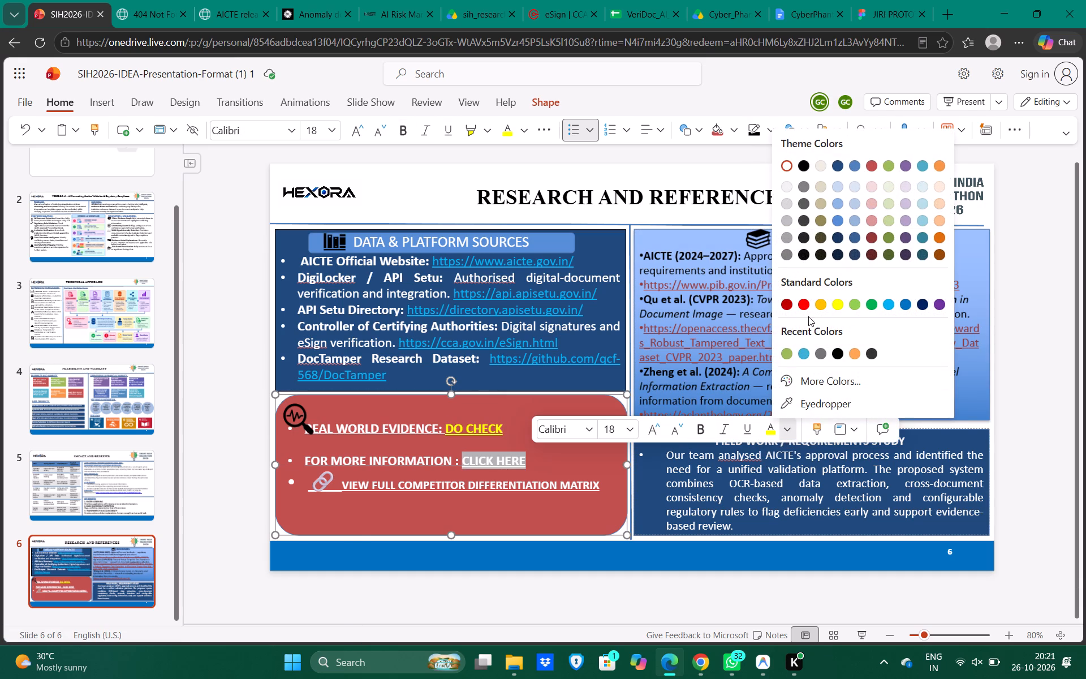
{"action": "left_click", "coordinate": [835, 305]}
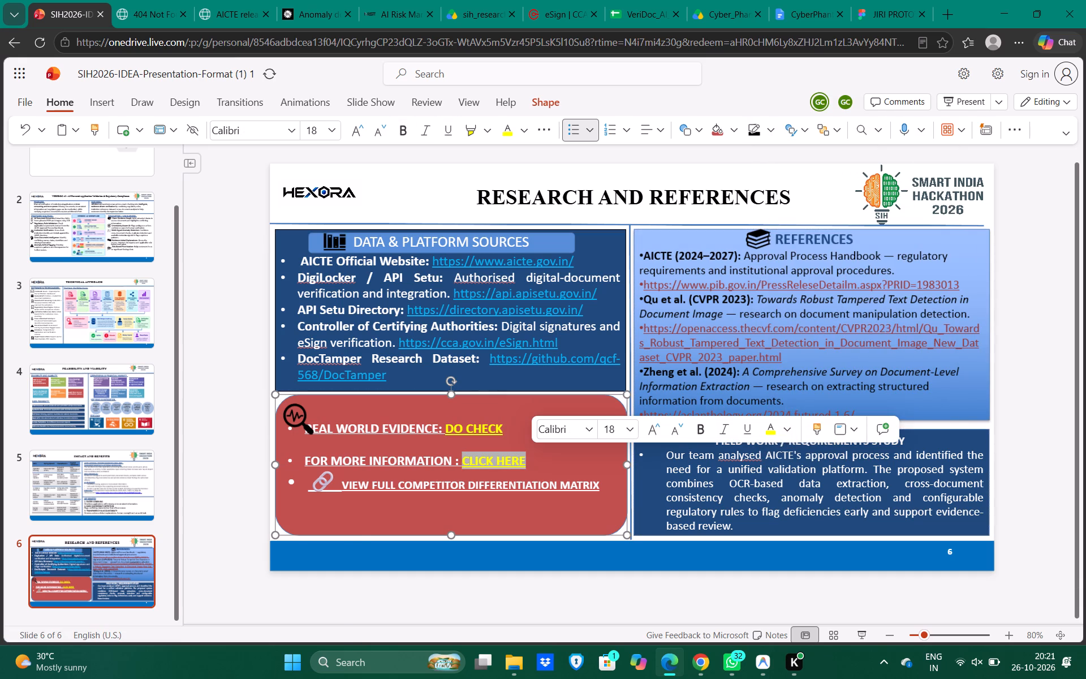
{"action": "left_click_drag", "start_coordinate": [343, 485], "coordinate": [575, 495]}
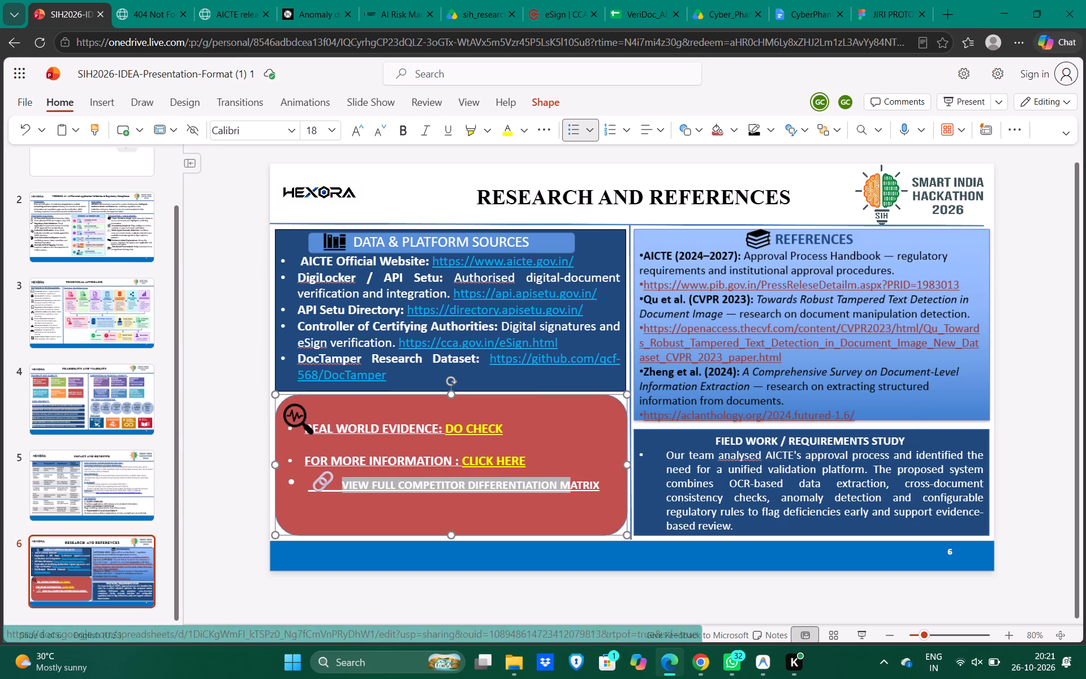
{"action": "left_click_drag", "start_coordinate": [575, 495], "coordinate": [602, 493]}
{"action": "left_click", "coordinate": [856, 472]}
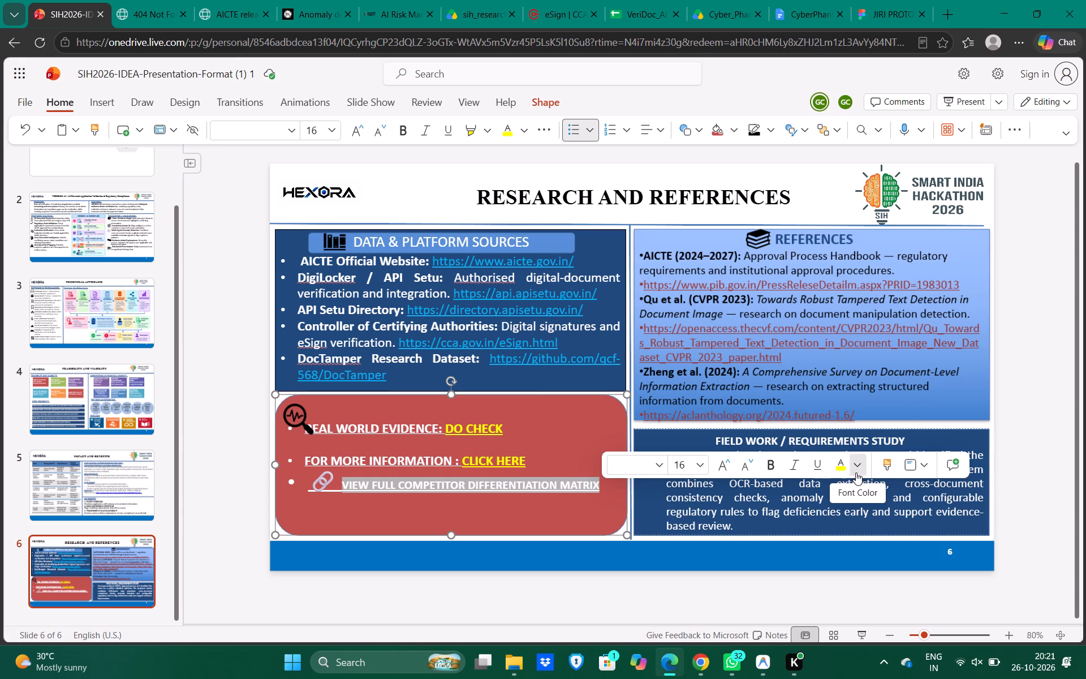
{"action": "left_click", "coordinate": [908, 341]}
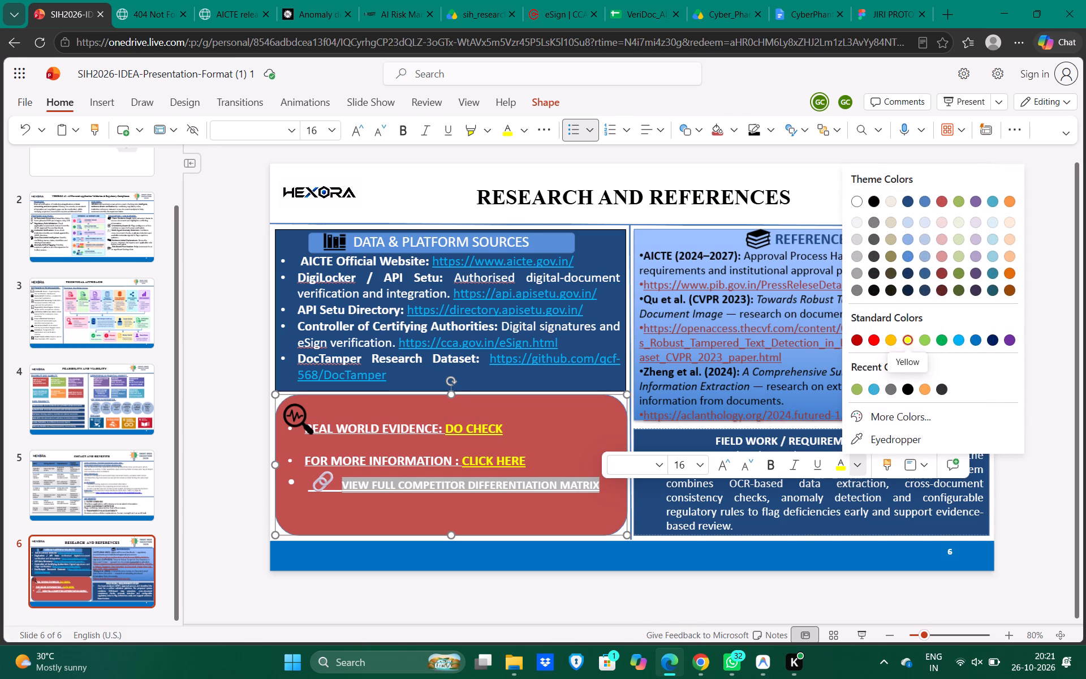
{"action": "left_click", "coordinate": [406, 526]}
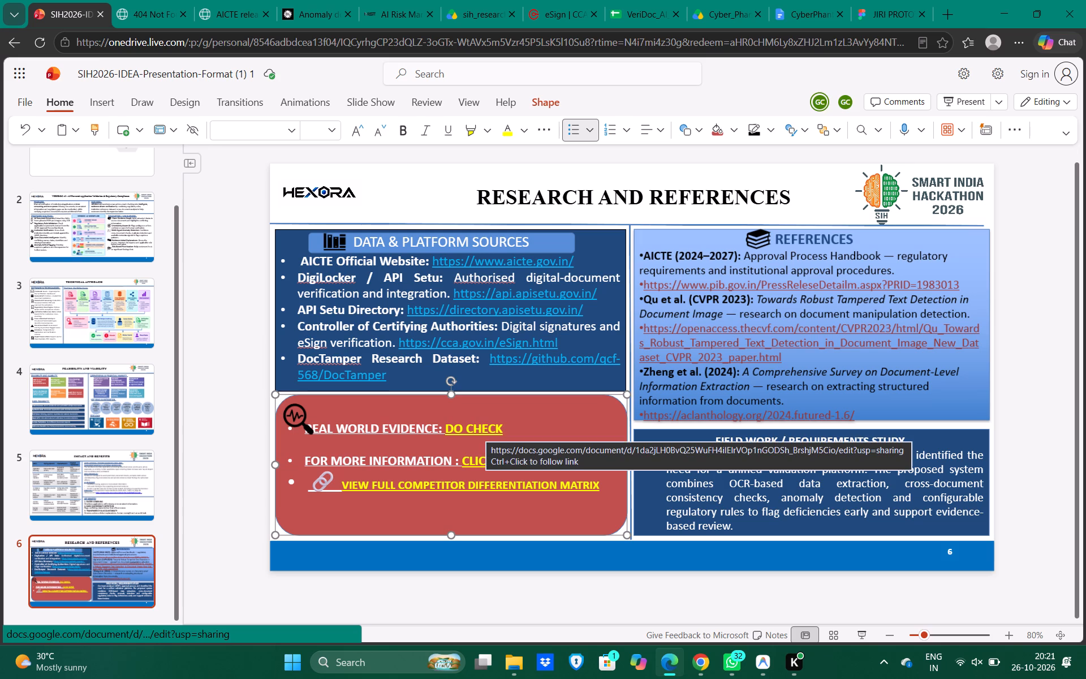
Follow the DO CHECK link and look through the REAL-WORLD EVIDENCE FROM INDIA document it opens.
{"action": "left_click", "coordinate": [479, 431], "text": "ctrl"}
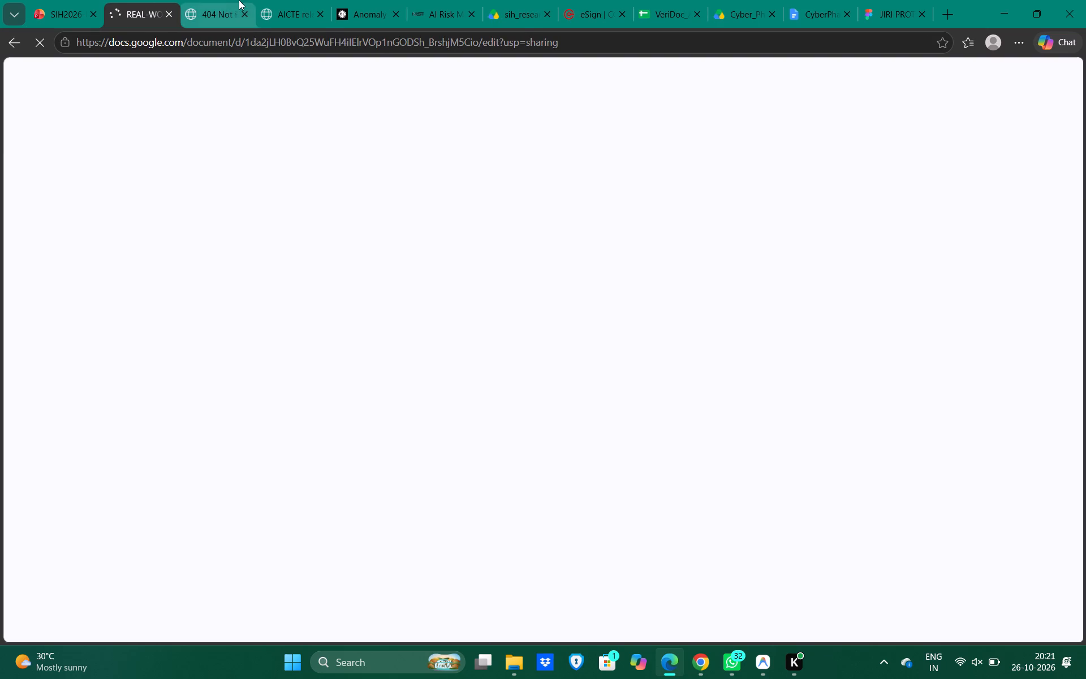
{"action": "scroll", "coordinate": [391, 420], "scroll_direction": "down", "scroll_amount": 6}
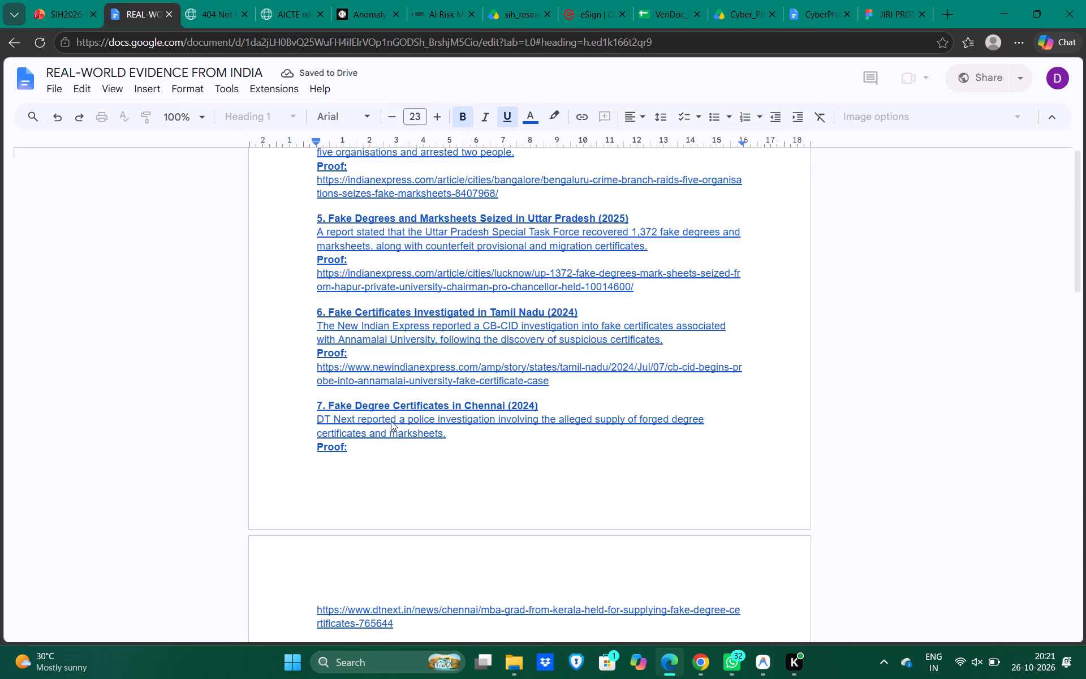
{"action": "scroll", "coordinate": [391, 421], "scroll_direction": "down", "scroll_amount": 11}
{"action": "scroll", "coordinate": [341, 366], "scroll_direction": "up", "scroll_amount": 11}
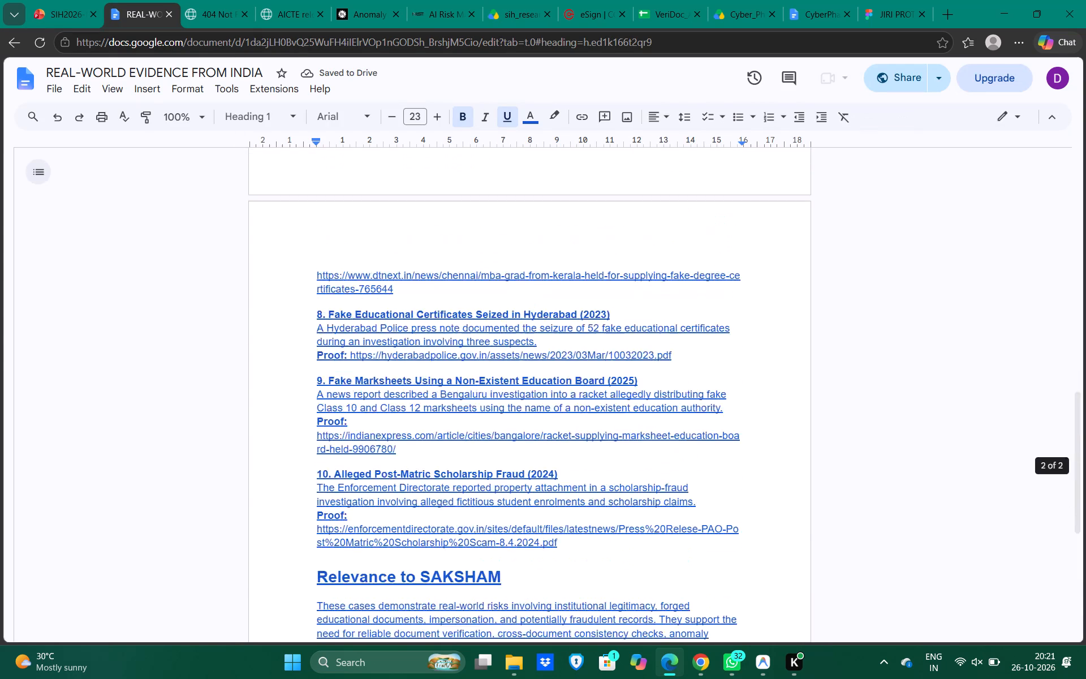
{"action": "scroll", "coordinate": [392, 247], "scroll_direction": "up", "scroll_amount": 6}
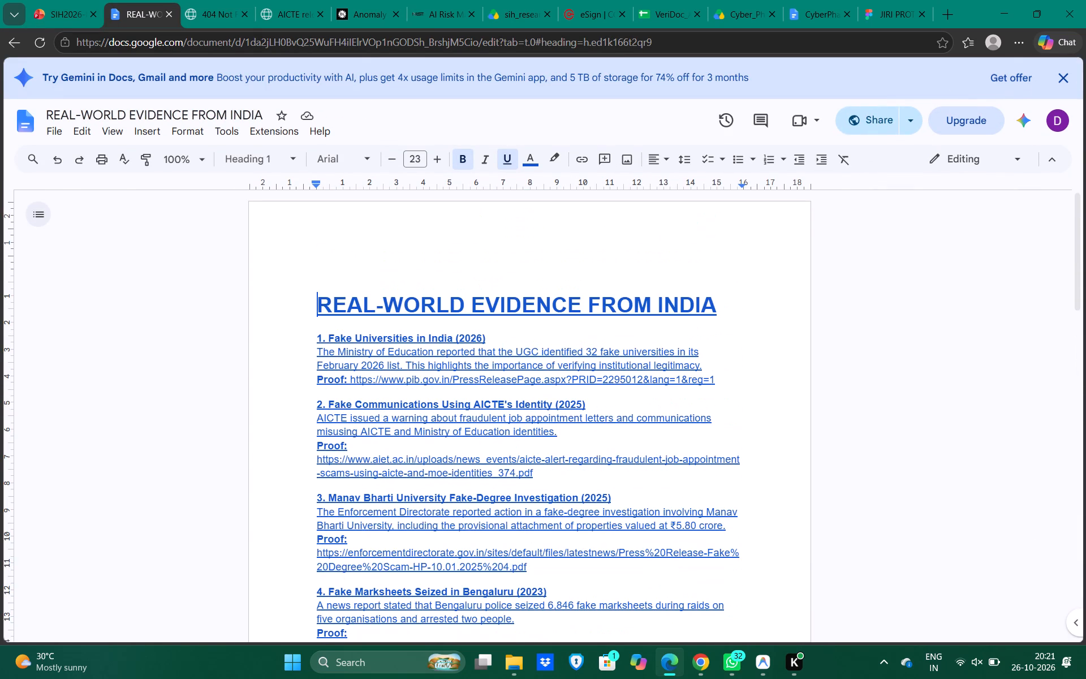
Check the proof link under Fake Universities in India by viewing its PIB press release, and return to the presentation.
{"action": "left_click", "coordinate": [415, 339]}
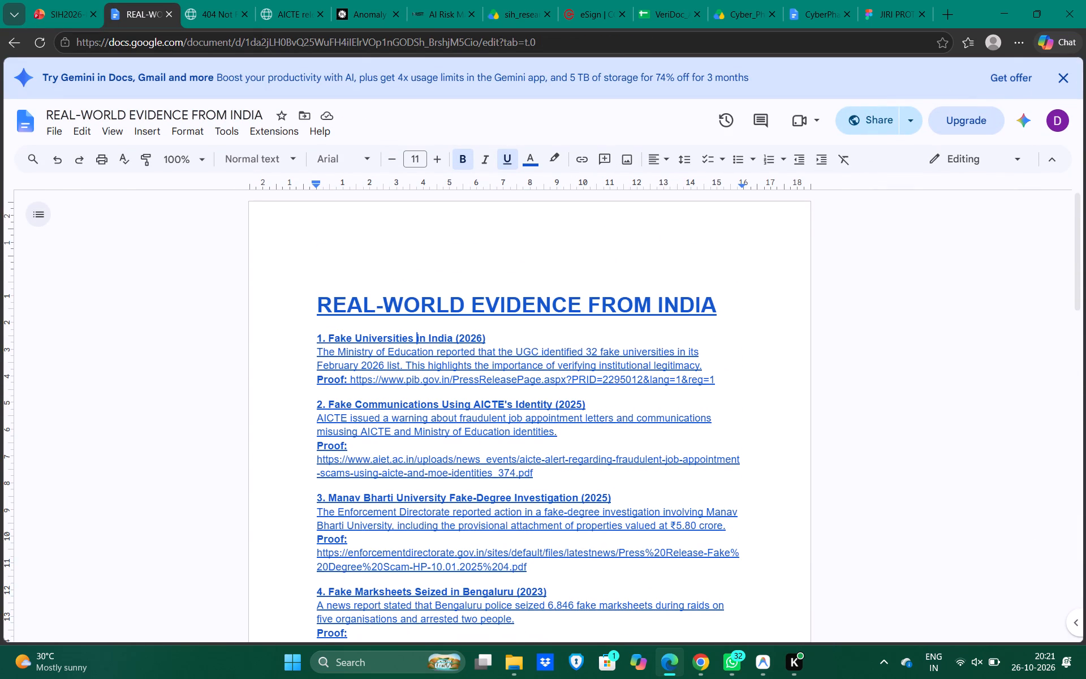
{"action": "left_click", "coordinate": [442, 377]}
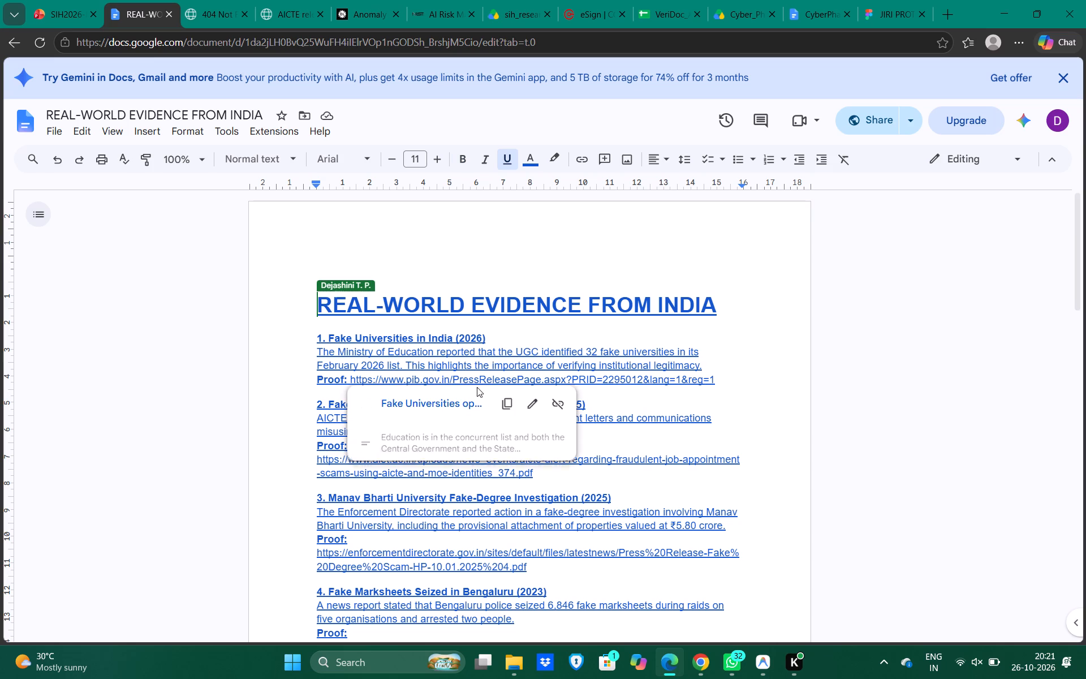
{"action": "left_click", "coordinate": [437, 400]}
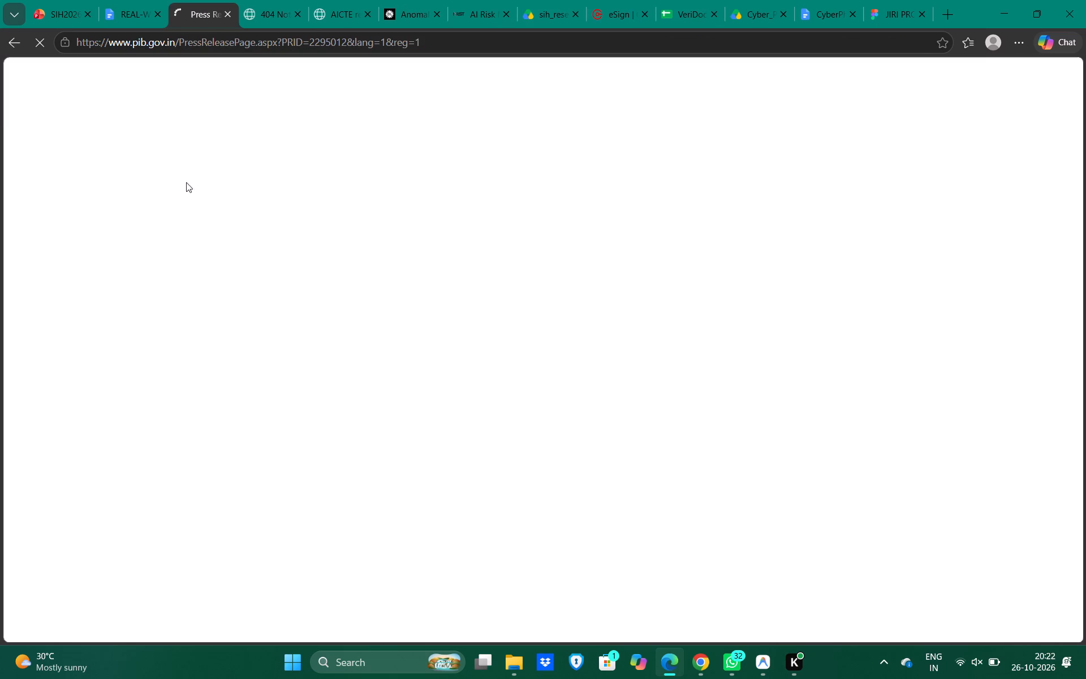
{"action": "scroll", "coordinate": [423, 399], "scroll_direction": "down", "scroll_amount": 7}
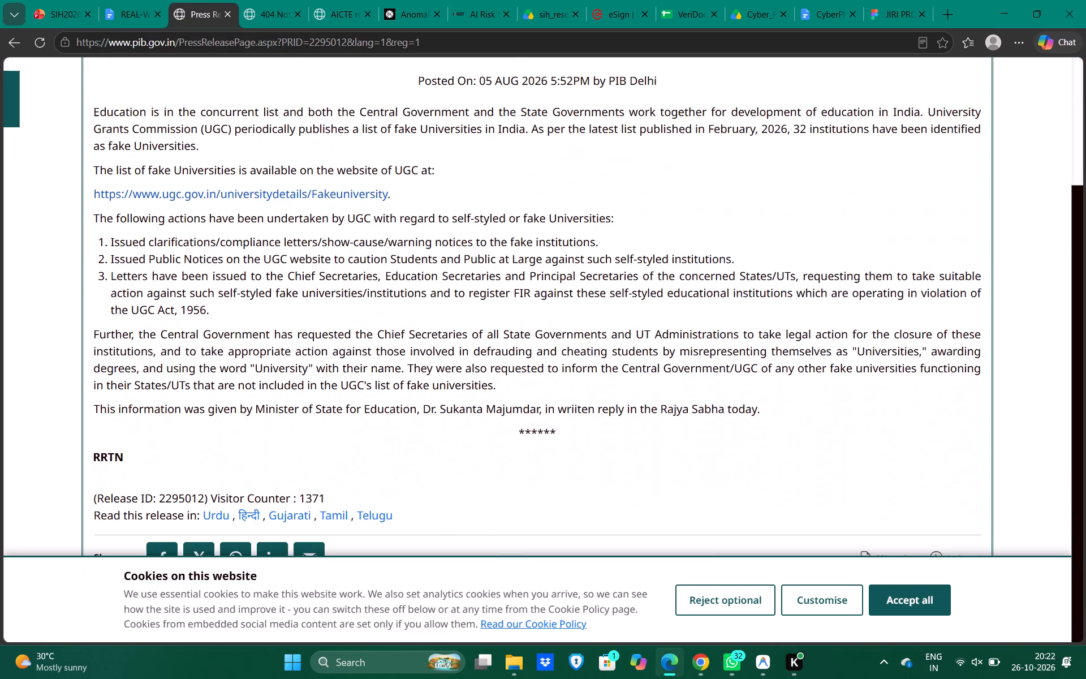
{"action": "scroll", "coordinate": [423, 401], "scroll_direction": "down", "scroll_amount": 13}
{"action": "scroll", "coordinate": [423, 407], "scroll_direction": "up", "scroll_amount": 4}
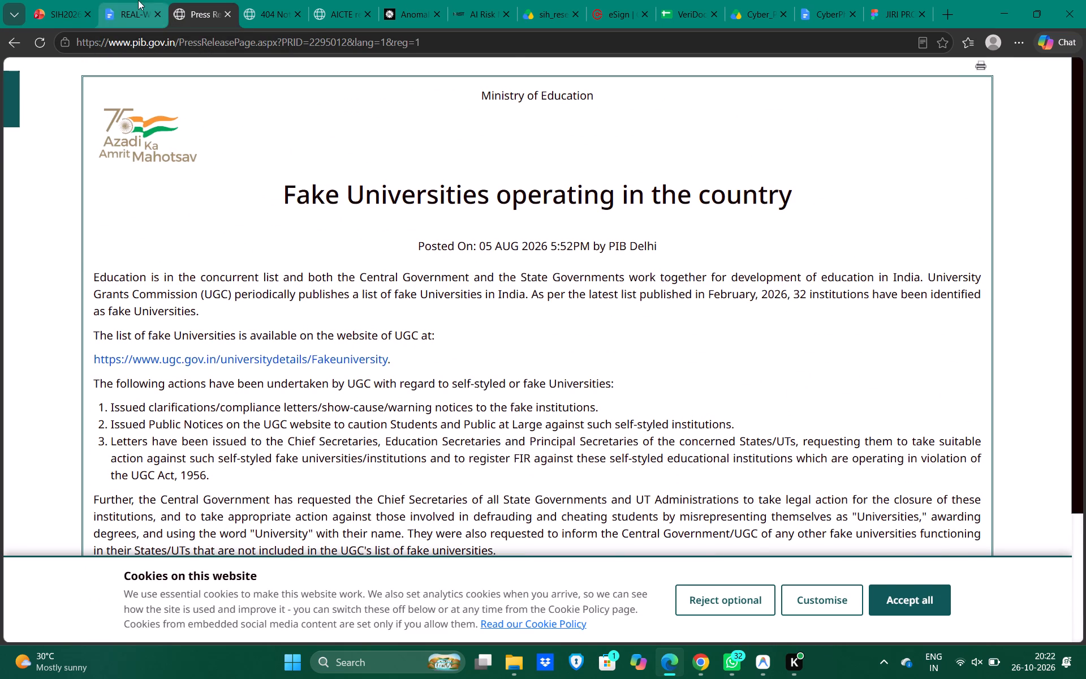
{"action": "left_click", "coordinate": [59, 10]}
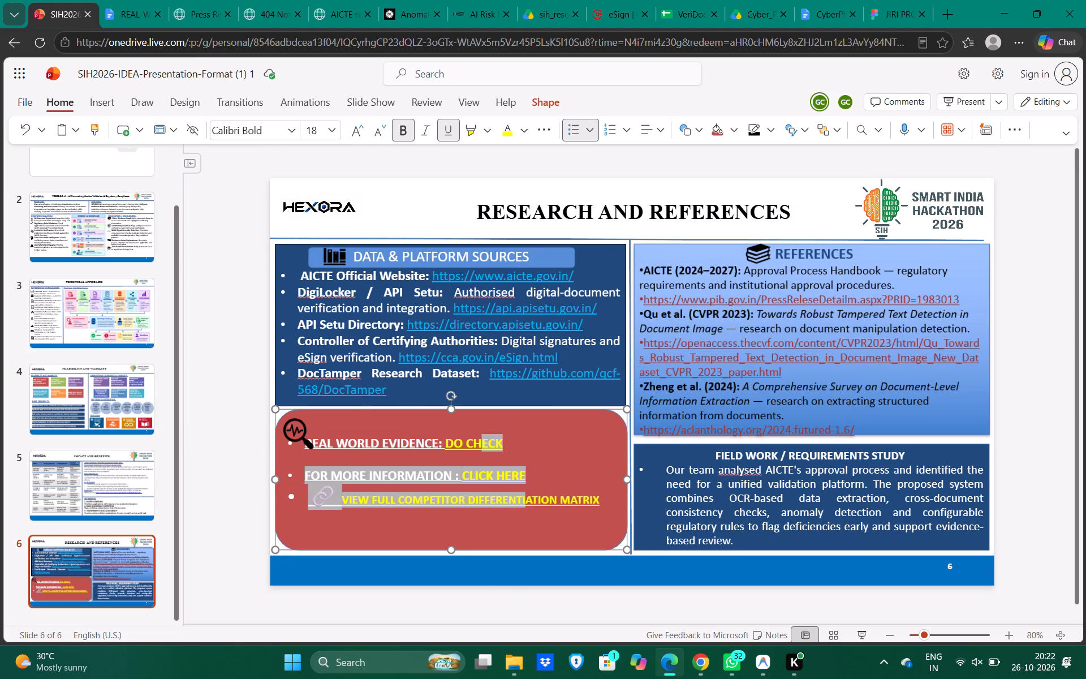
Change the bullets of all lines in the red box to the four-diamond style.
{"action": "left_click", "coordinate": [563, 450]}
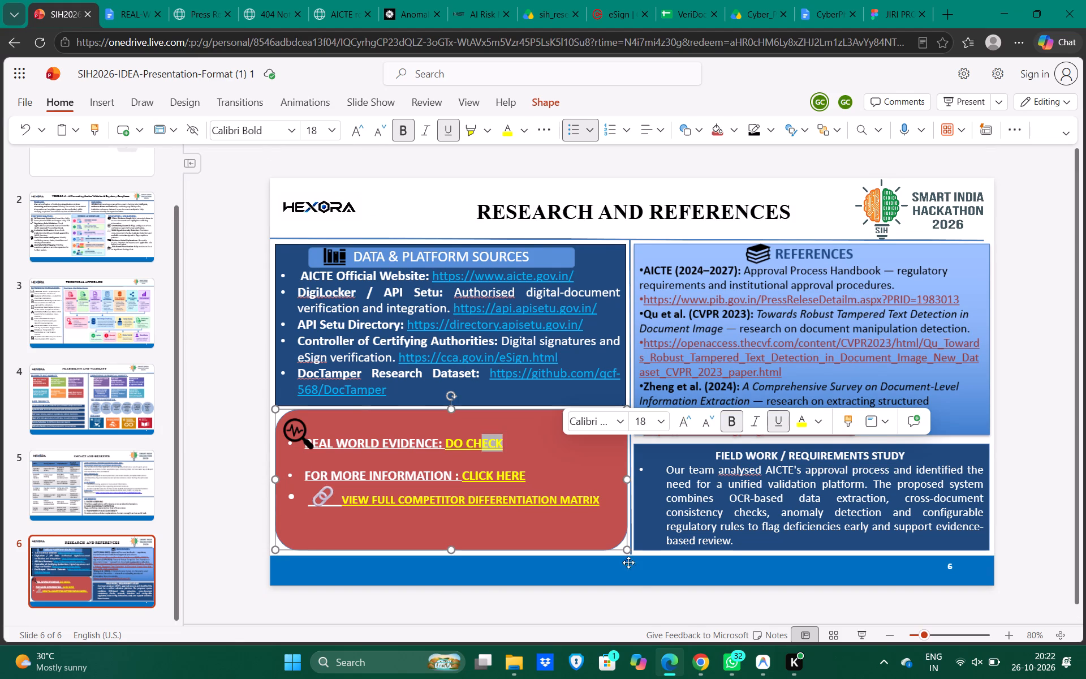
{"action": "left_click", "coordinate": [644, 601]}
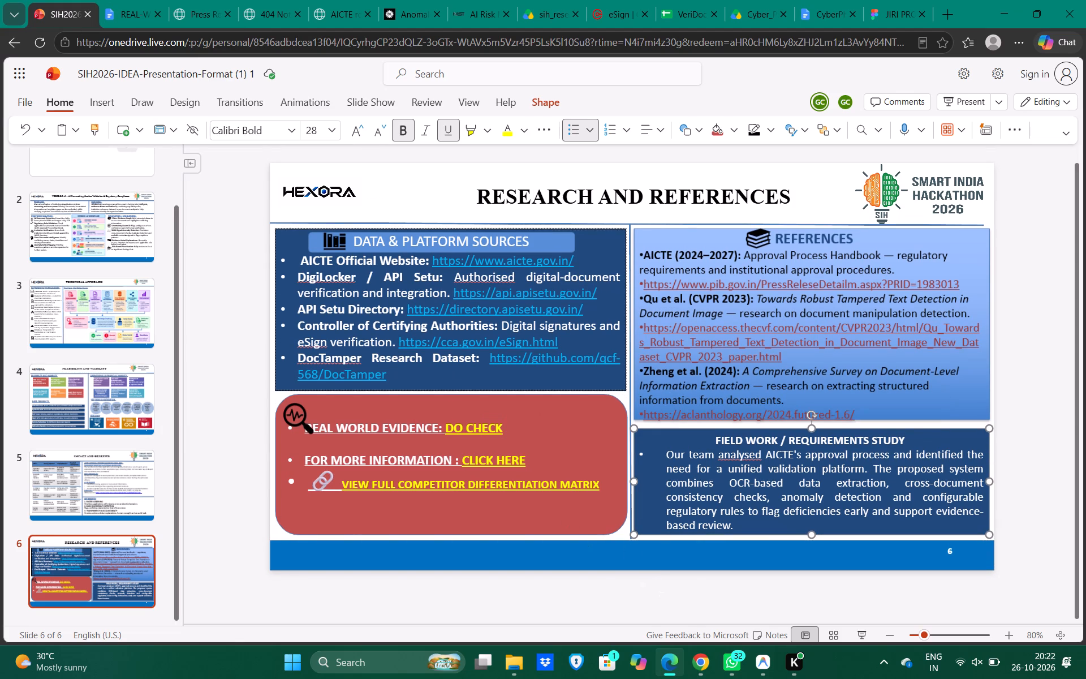
{"action": "left_click", "coordinate": [335, 431]}
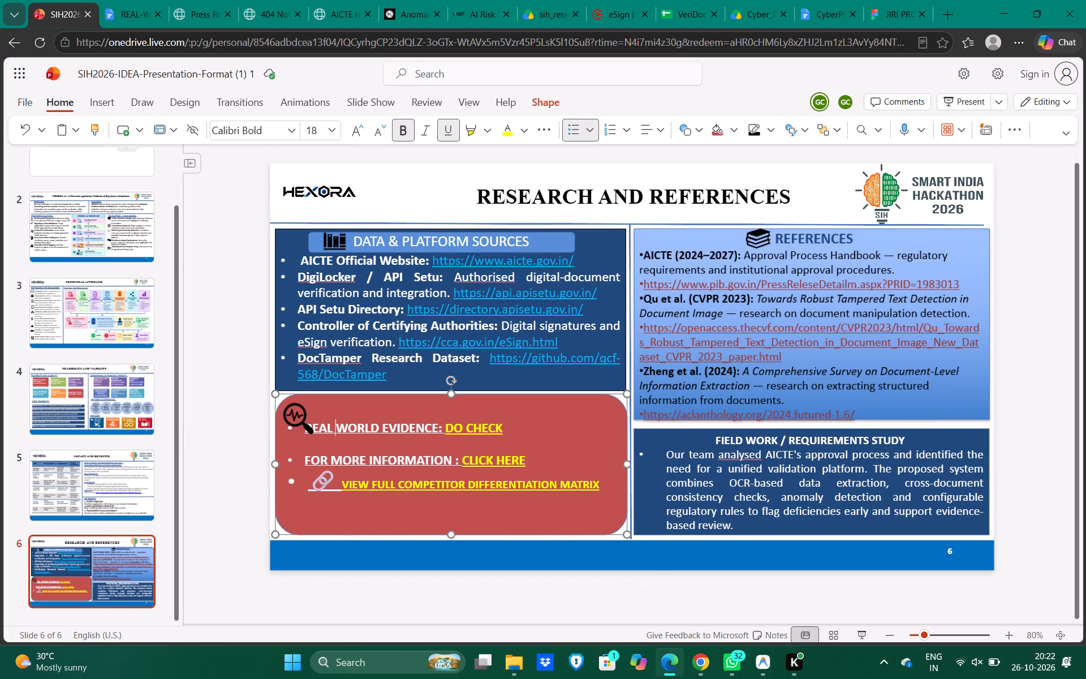
{"action": "key", "text": "ctrl+a"}
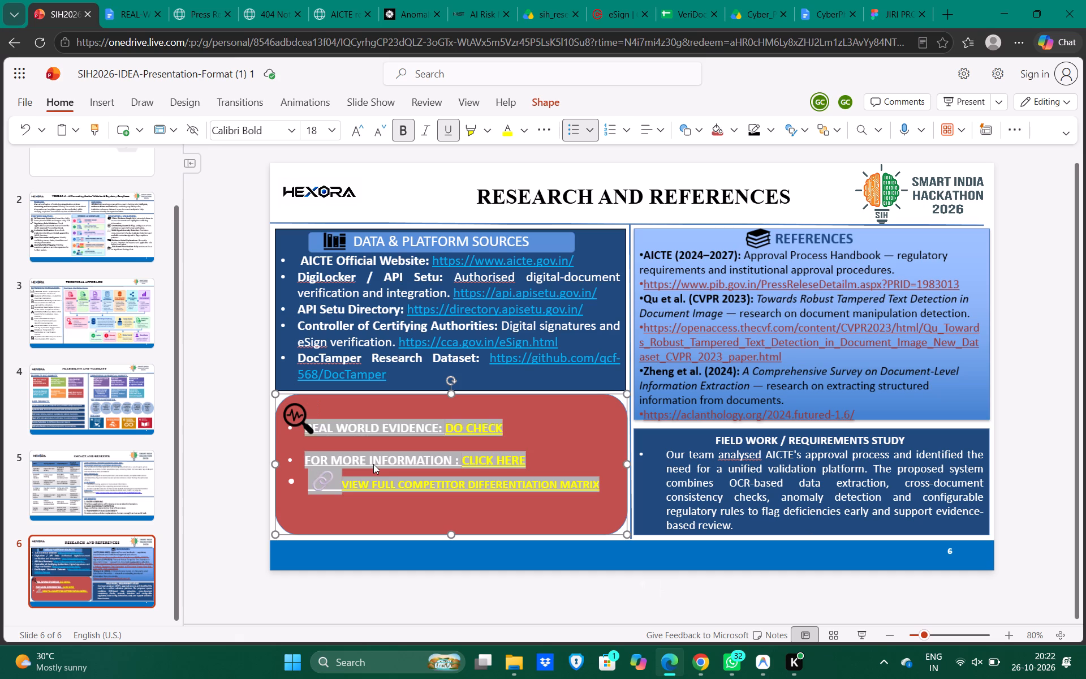
{"action": "right_click", "coordinate": [475, 457]}
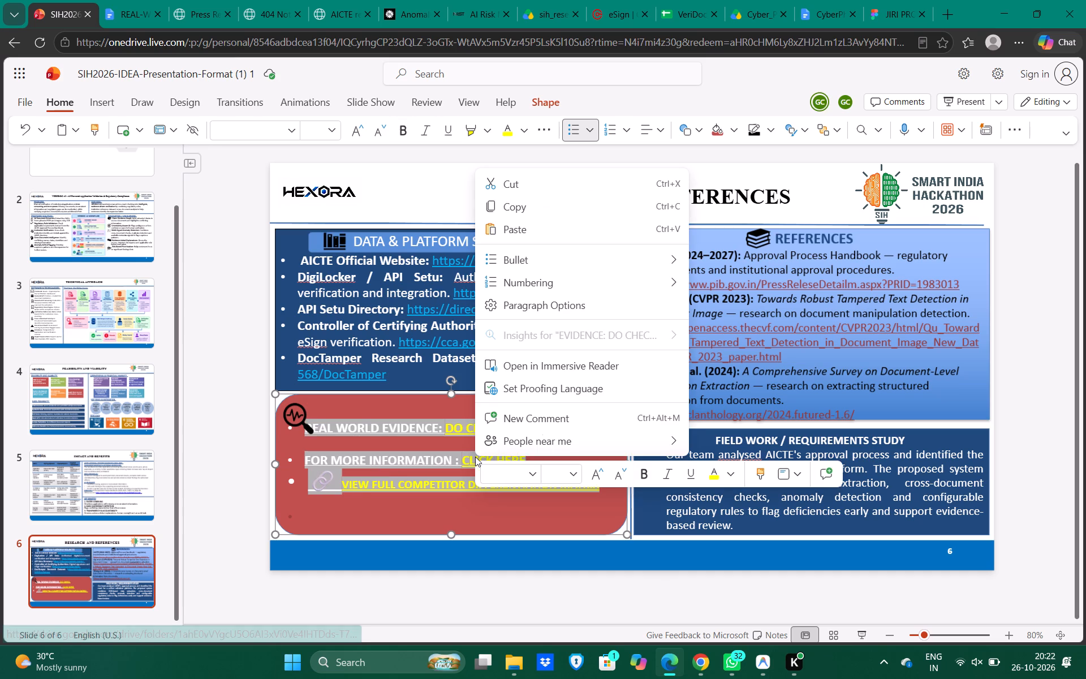
{"action": "left_click", "coordinate": [568, 264]}
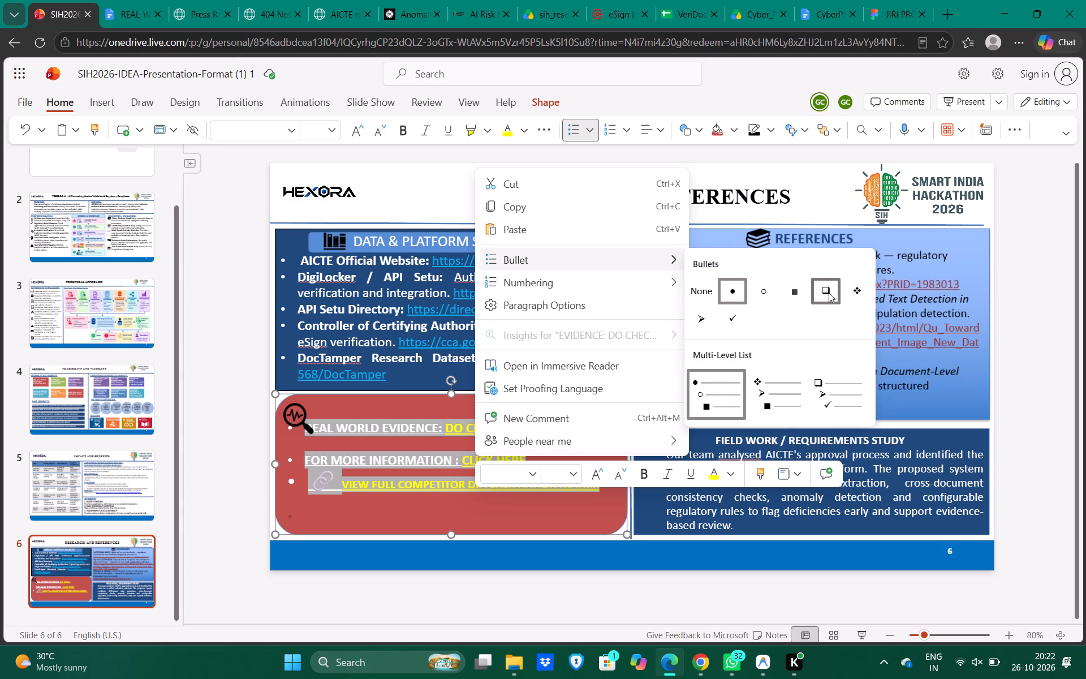
{"action": "left_click", "coordinate": [850, 290]}
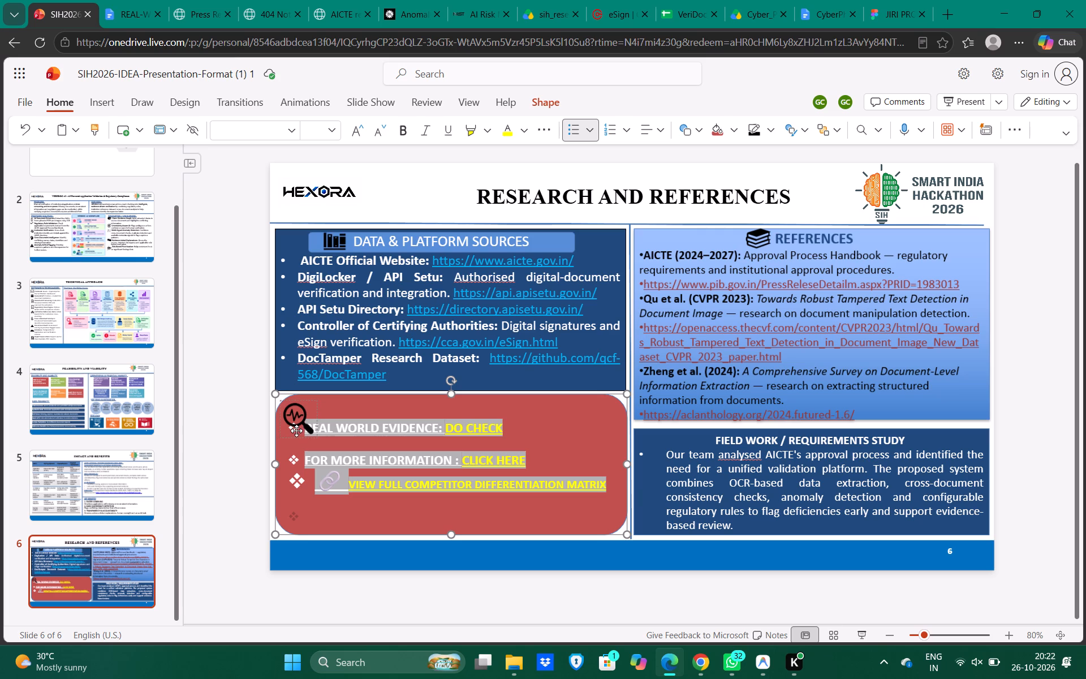
Insert blank space above the REAL WORLD EVIDENCE line in the red box to leave room for a heading.
{"action": "left_click", "coordinate": [339, 435]}
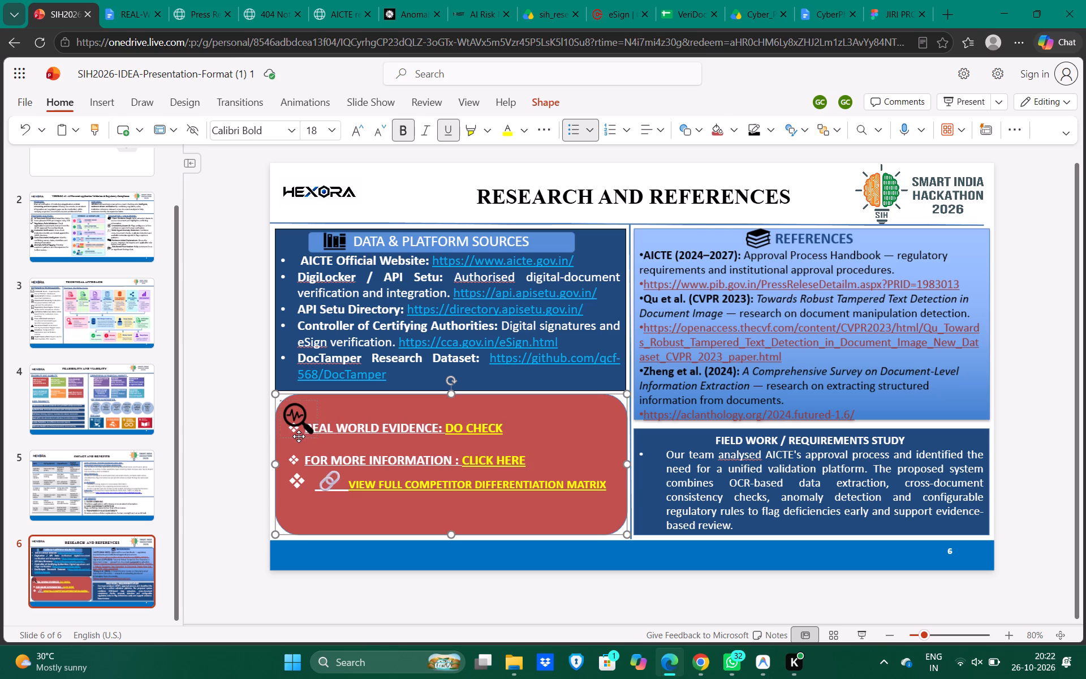
{"action": "key", "text": "Left"}
{"action": "key", "text": "Left"}
{"action": "key", "text": "Left"}
{"action": "key", "text": "Left"}
{"action": "key", "text": "Left"}
{"action": "key", "text": "Left"}
{"action": "key", "text": "Left"}
{"action": "key", "text": "Left"}
{"action": "key", "text": "Return"}
{"action": "key", "text": "Return"}
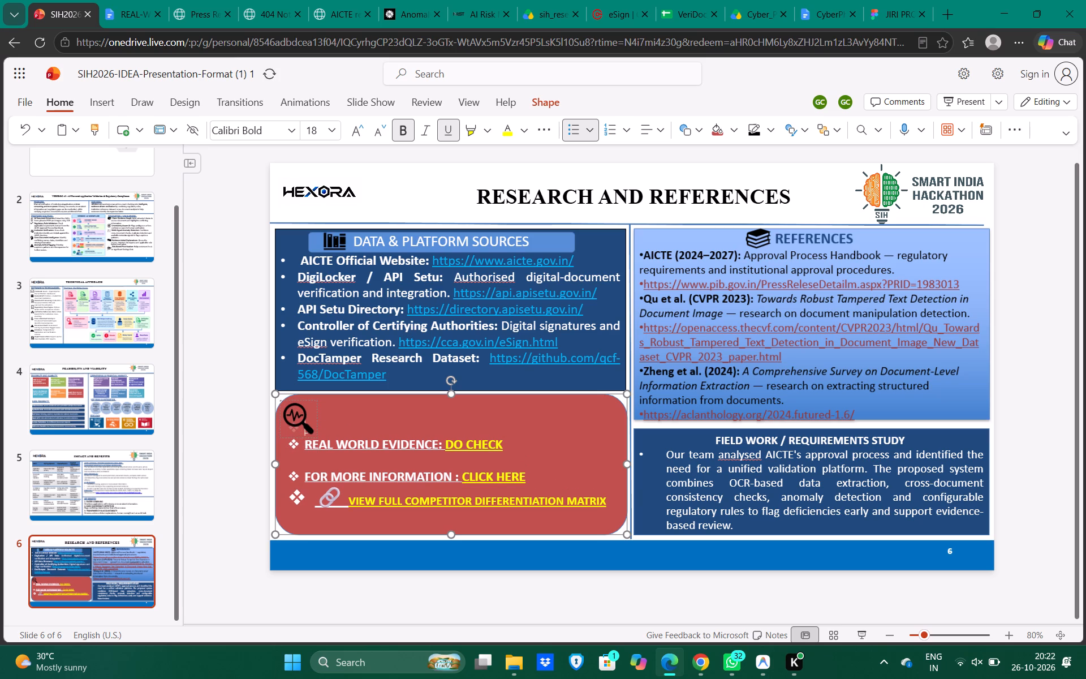
Remove the bullet from the empty first line of the red box and indent that line with spaces beside the magnifier icon.
{"action": "left_click", "coordinate": [341, 416]}
{"action": "key", "text": "BackSpace"}
{"action": "key", "text": "space"}
{"action": "key", "text": "space"}
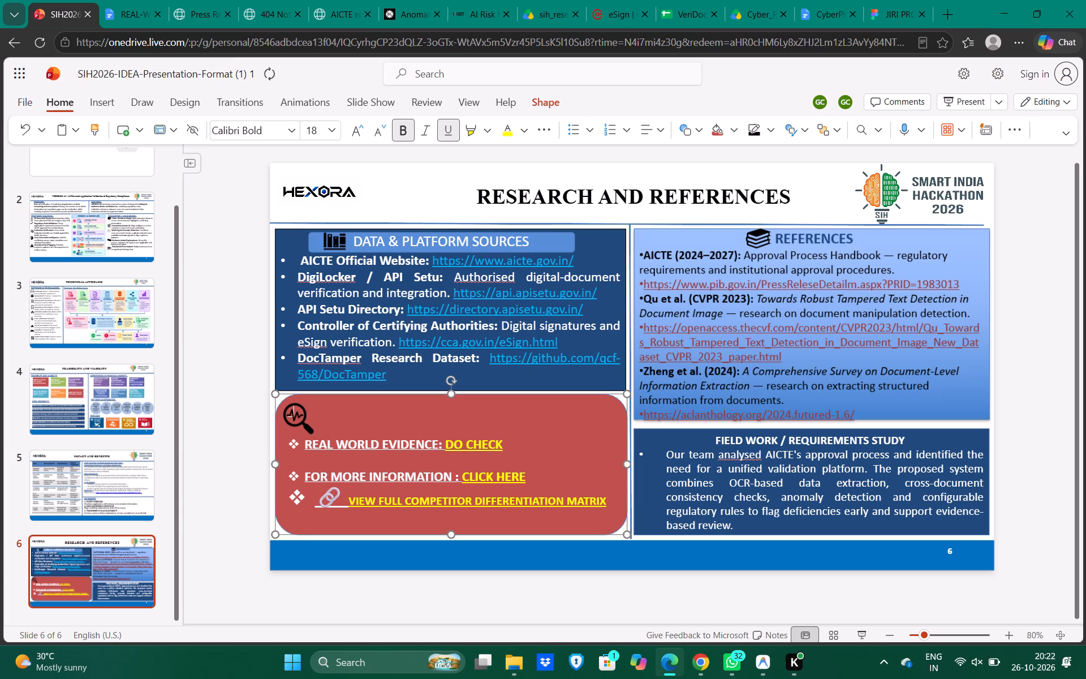
{"action": "key", "text": "space"}
{"action": "key", "text": "space"}
{"action": "key", "text": "space"}
{"action": "key", "text": "BackSpace"}
{"action": "key", "text": "BackSpace"}
{"action": "key", "text": "BackSpace"}
{"action": "key", "text": "BackSpace"}
{"action": "key", "text": "BackSpace"}
{"action": "key", "text": "BackSpace"}
{"action": "key", "text": "BackSpace"}
{"action": "key", "text": "BackSpace"}
{"action": "key", "text": "BackSpace"}
{"action": "key", "text": "BackSpace"}
{"action": "key", "text": "BackSpace"}
{"action": "key", "text": "space"}
{"action": "key", "text": "space"}
{"action": "key", "text": "space"}
{"action": "key", "text": "space"}
{"action": "key", "text": "space"}
{"action": "key", "text": "space"}
{"action": "key", "text": "space"}
{"action": "key", "text": "space"}
{"action": "key", "text": "space"}
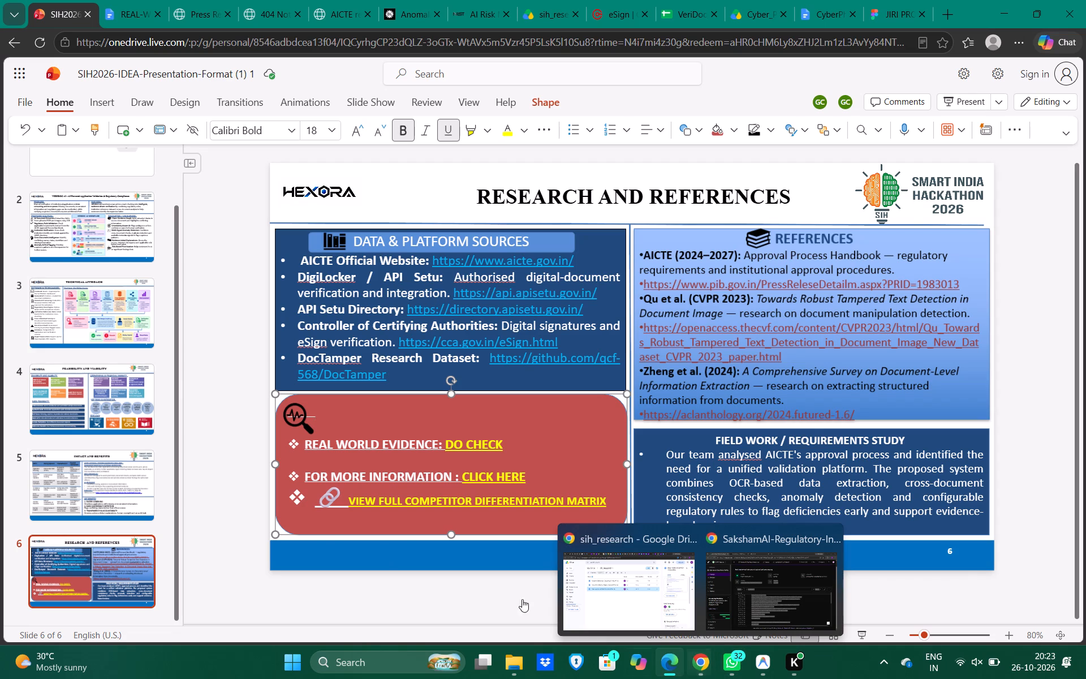
Capture a screenshot of the whole Research and References slide.
{"action": "key", "text": "Print"}
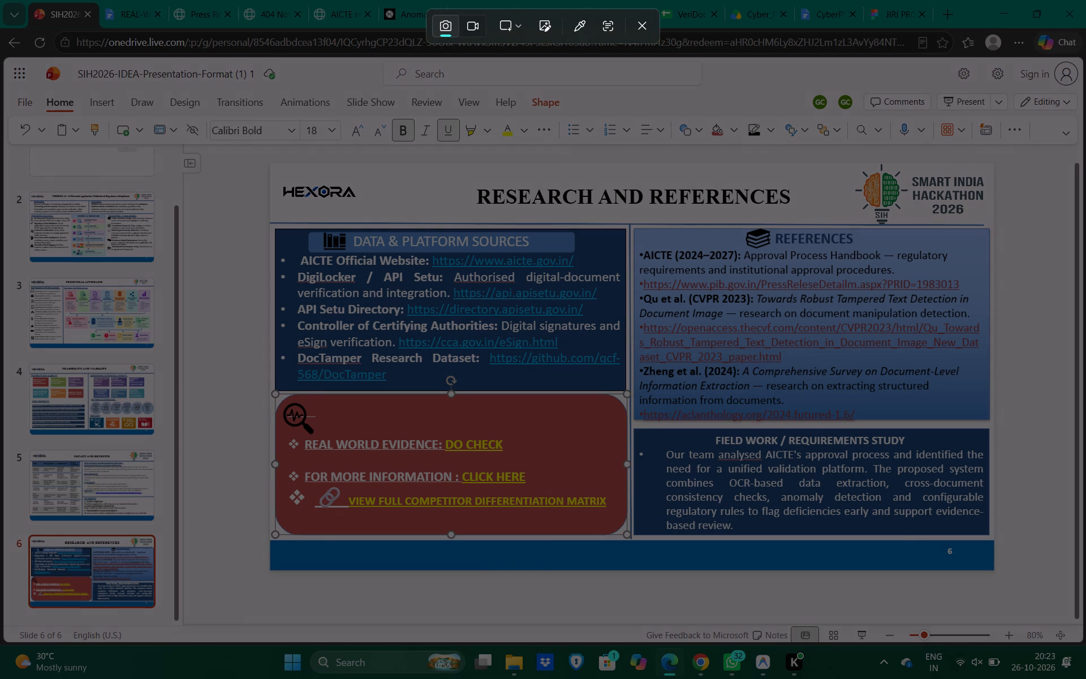
{"action": "left_click", "coordinate": [270, 223]}
{"action": "left_click_drag", "start_coordinate": [271, 170], "coordinate": [997, 563]}
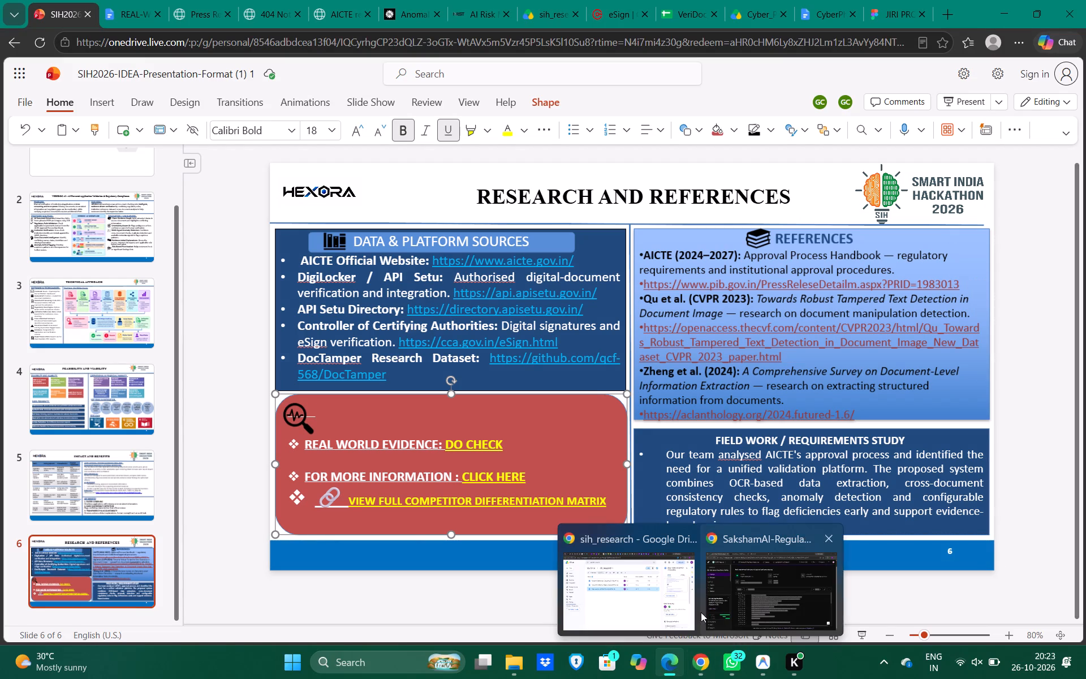
{"action": "left_click", "coordinate": [636, 616]}
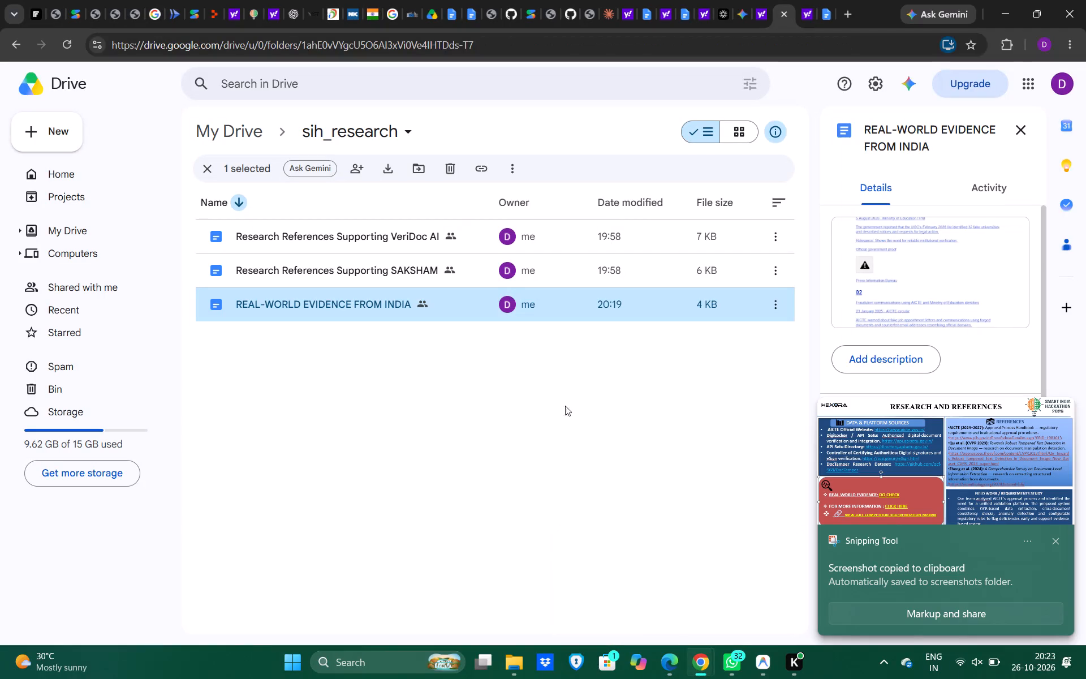
{"action": "left_click", "coordinate": [290, 14]}
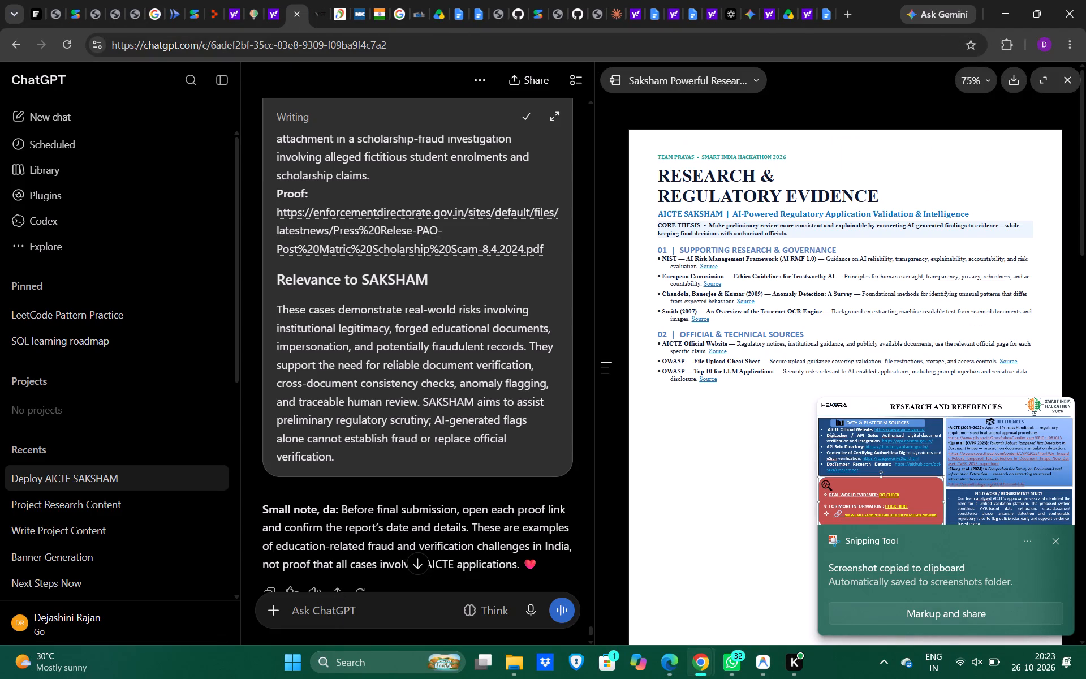
{"action": "left_click", "coordinate": [327, 605]}
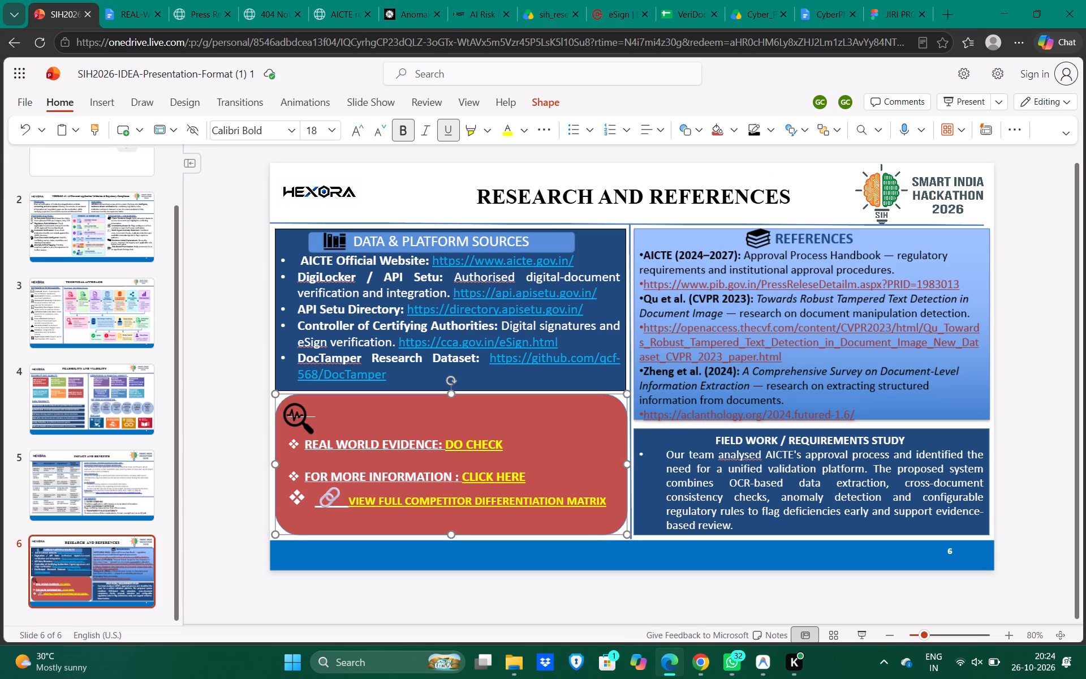
{"action": "key", "text": "ctrl+v"}
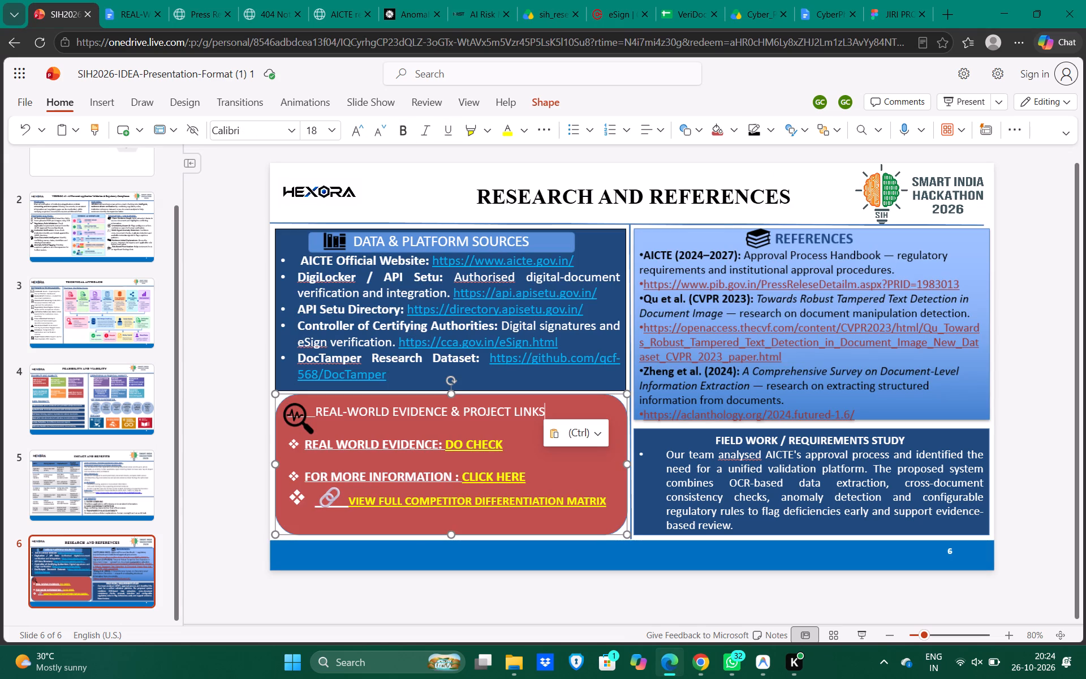
{"action": "left_click_drag", "start_coordinate": [546, 411], "coordinate": [362, 410]}
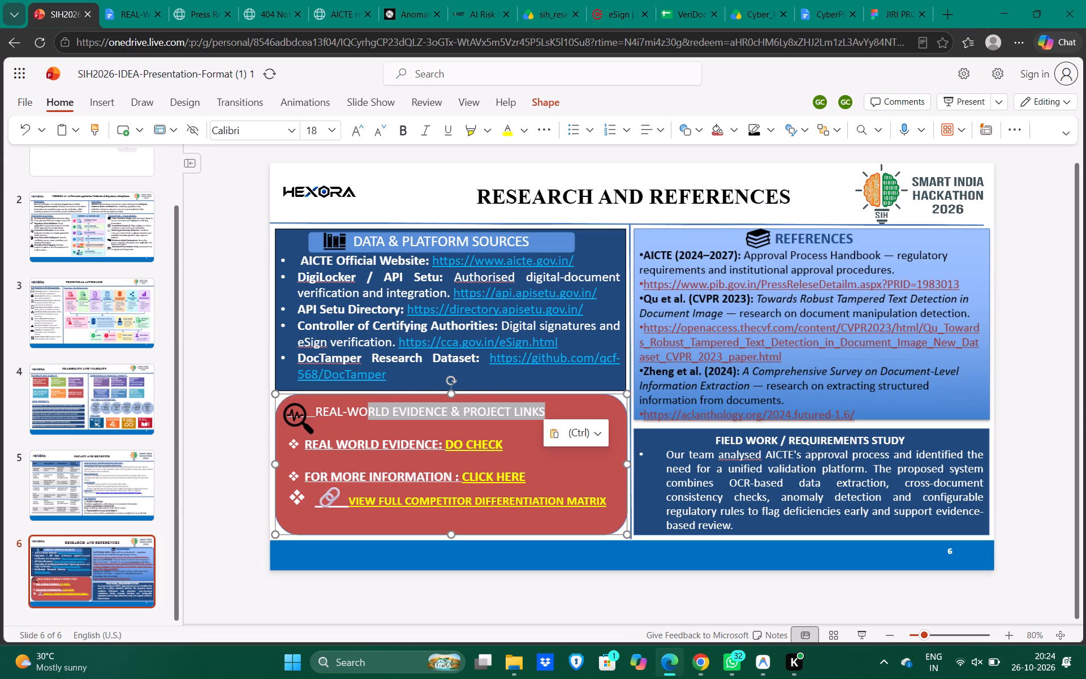
{"action": "left_click_drag", "start_coordinate": [362, 410], "coordinate": [312, 409]}
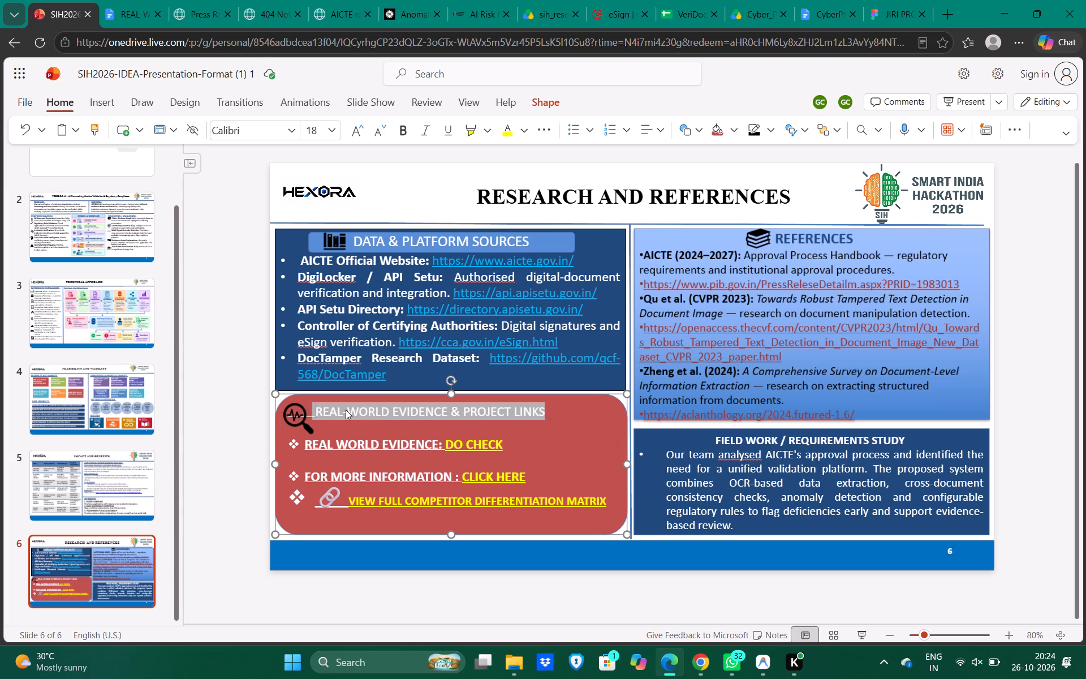
{"action": "right_click", "coordinate": [346, 410]}
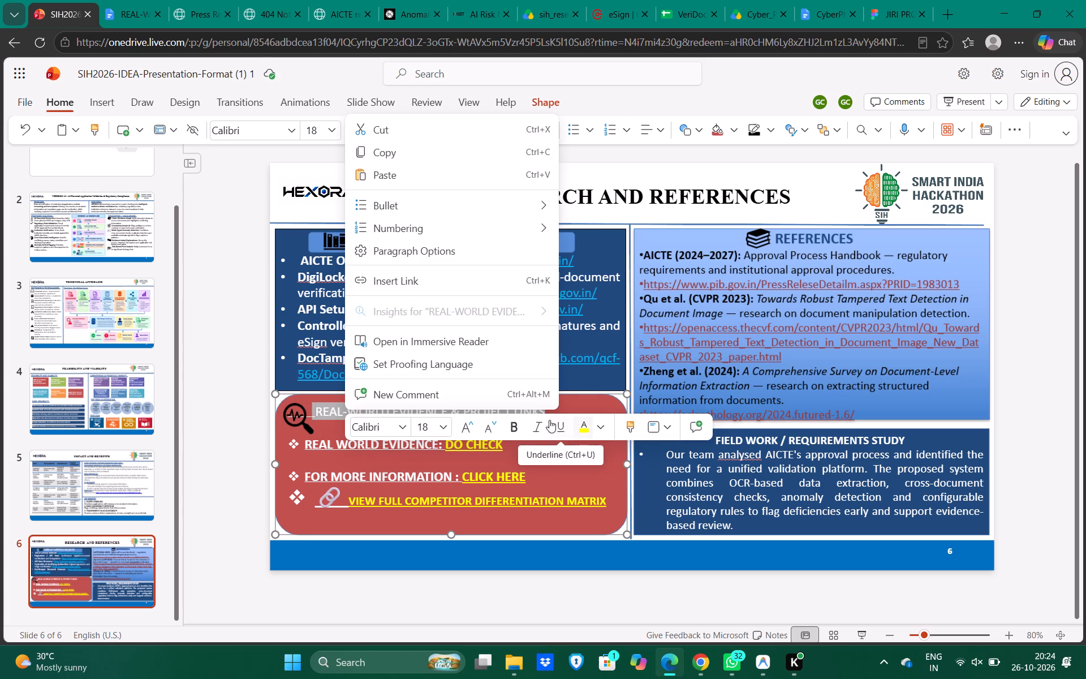
{"action": "left_click", "coordinate": [519, 427]}
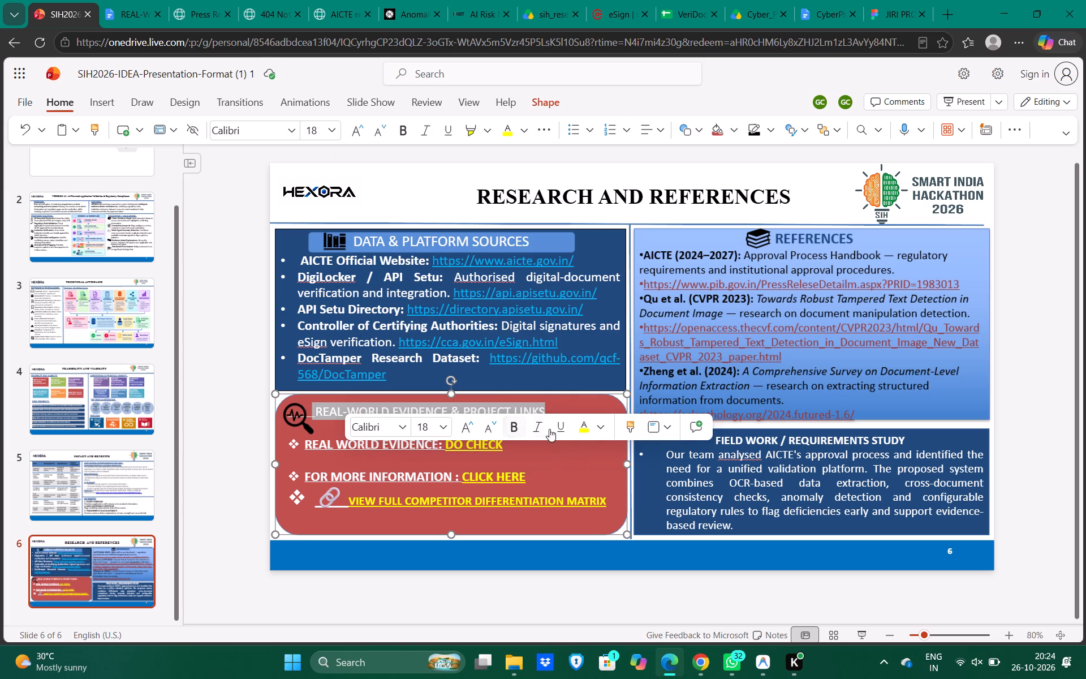
{"action": "left_click", "coordinate": [560, 435]}
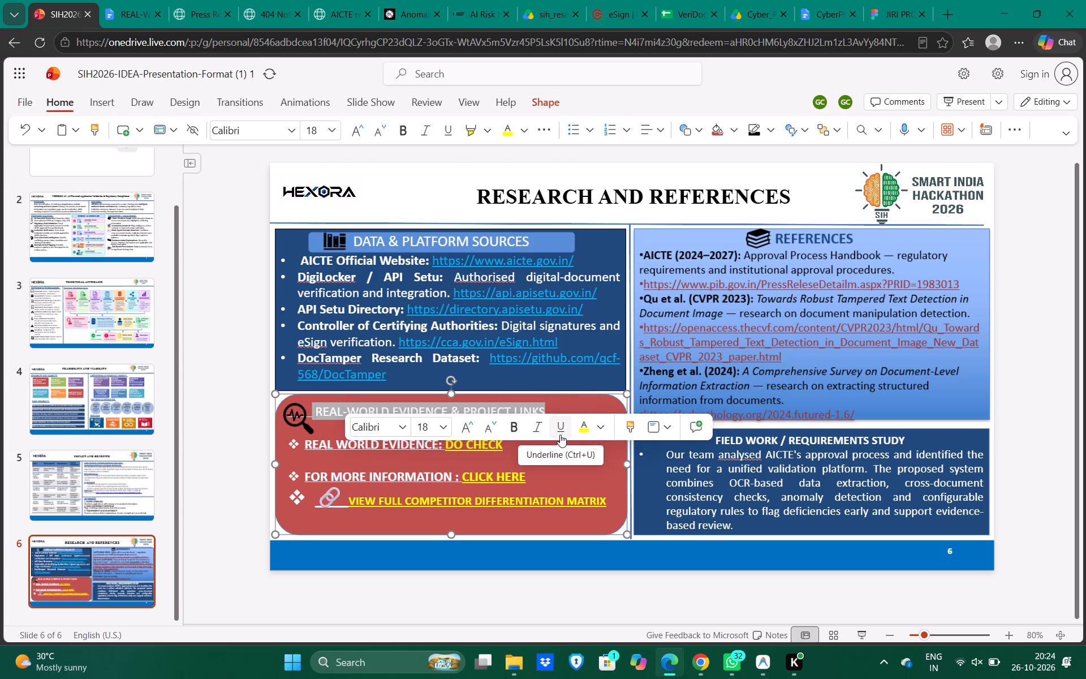
{"action": "left_click", "coordinate": [516, 429]}
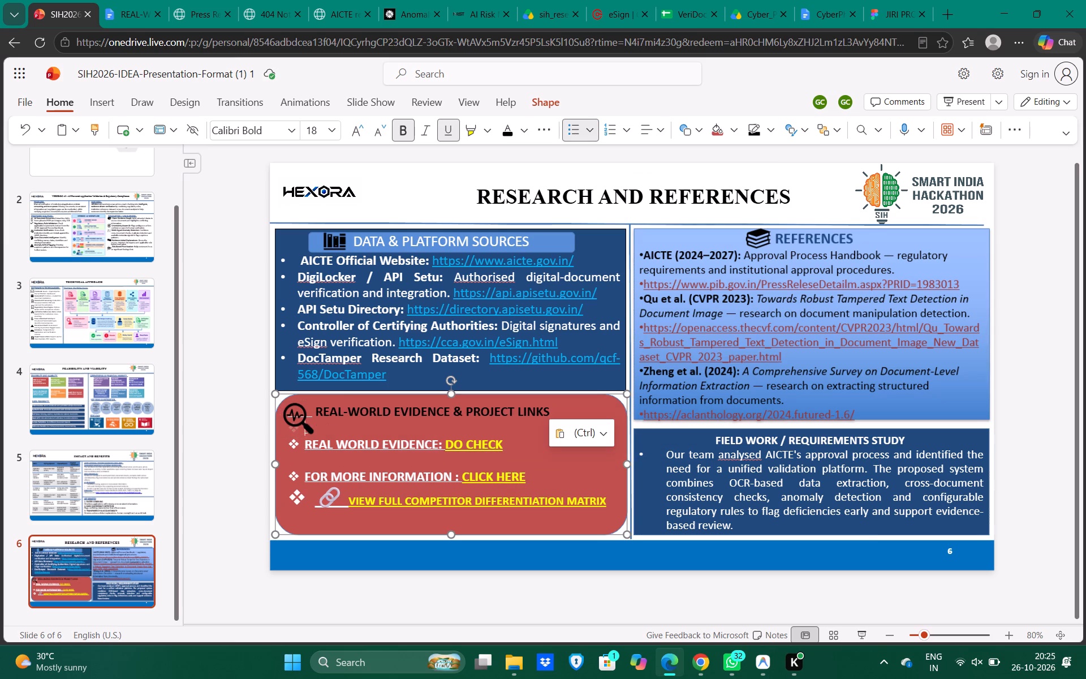
{"action": "key", "text": "BackSpace"}
{"action": "key", "text": "BackSpace"}
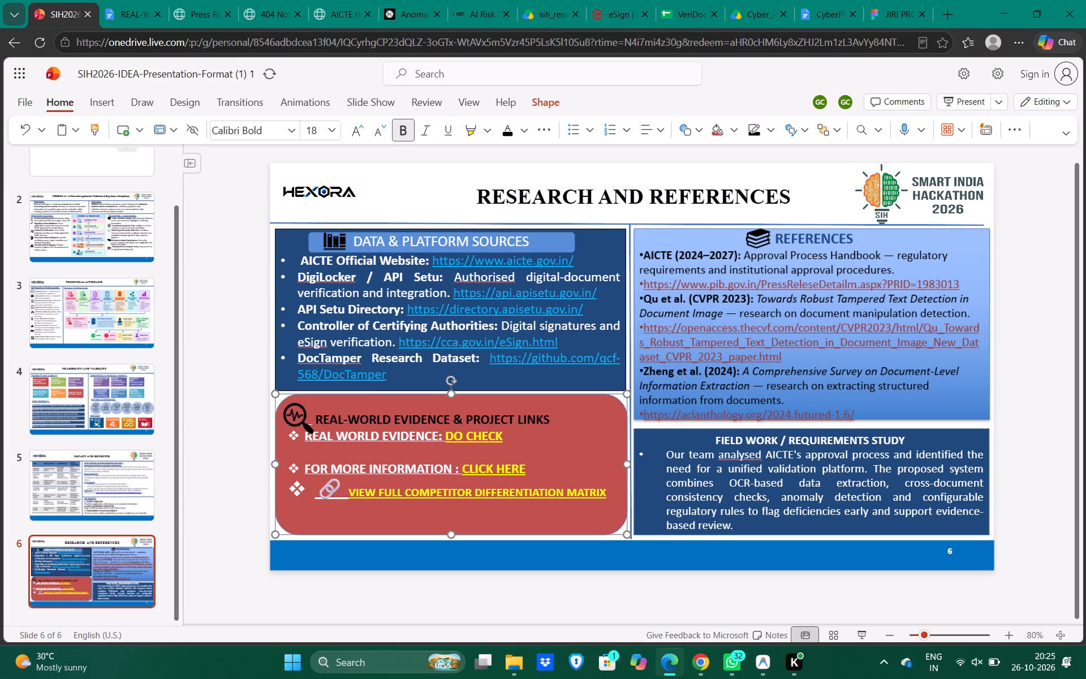
Replace the spacing before the red box's heading with ten spaces so its text starts clear of the magnifier graphic.
{"action": "key", "text": "Left"}
{"action": "key", "text": "Left"}
{"action": "key", "text": "Left"}
{"action": "key", "text": "Left"}
{"action": "key", "text": "Left"}
{"action": "key", "text": "Left"}
{"action": "key", "text": "Left"}
{"action": "key", "text": "Left"}
{"action": "key", "text": "Left"}
{"action": "key", "text": "Left"}
{"action": "key", "text": "Left"}
{"action": "key", "text": "Left"}
{"action": "key", "text": "Left"}
{"action": "key", "text": "Left"}
{"action": "key", "text": "Left"}
{"action": "key", "text": "Left"}
{"action": "key", "text": "Left"}
{"action": "key", "text": "Left"}
{"action": "key", "text": "Left"}
{"action": "key", "text": "Left"}
{"action": "key", "text": "BackSpace"}
{"action": "key", "text": "BackSpace"}
{"action": "key", "text": "BackSpace"}
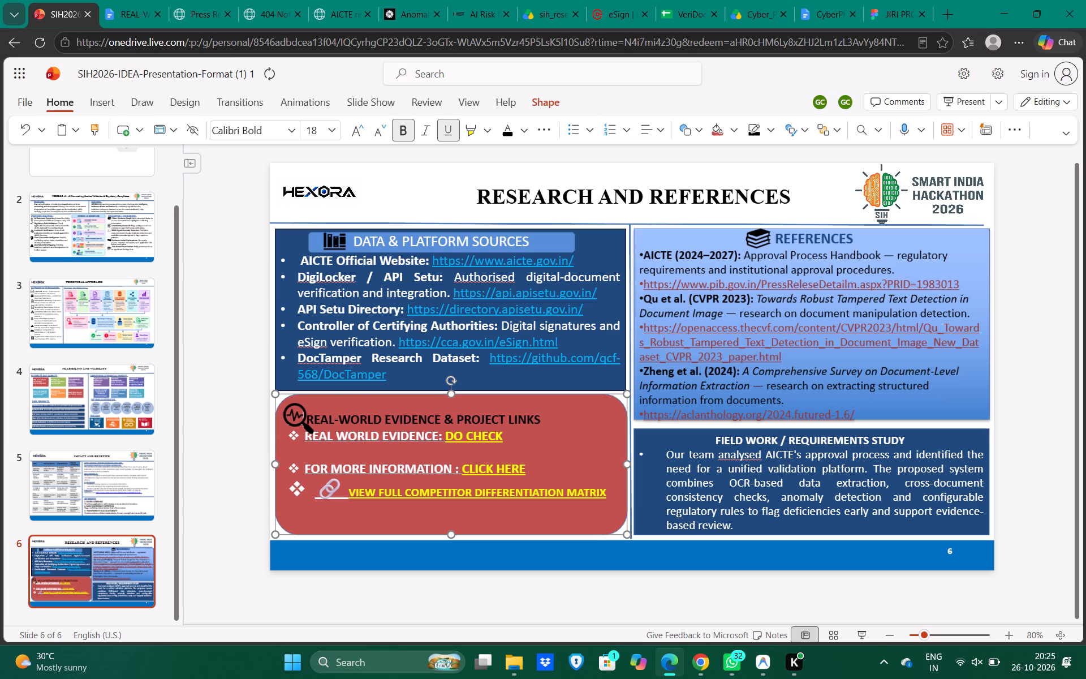
{"action": "key", "text": "BackSpace"}
{"action": "key", "text": "BackSpace"}
{"action": "key", "text": "BackSpace"}
{"action": "key", "text": "BackSpace"}
{"action": "key", "text": "BackSpace"}
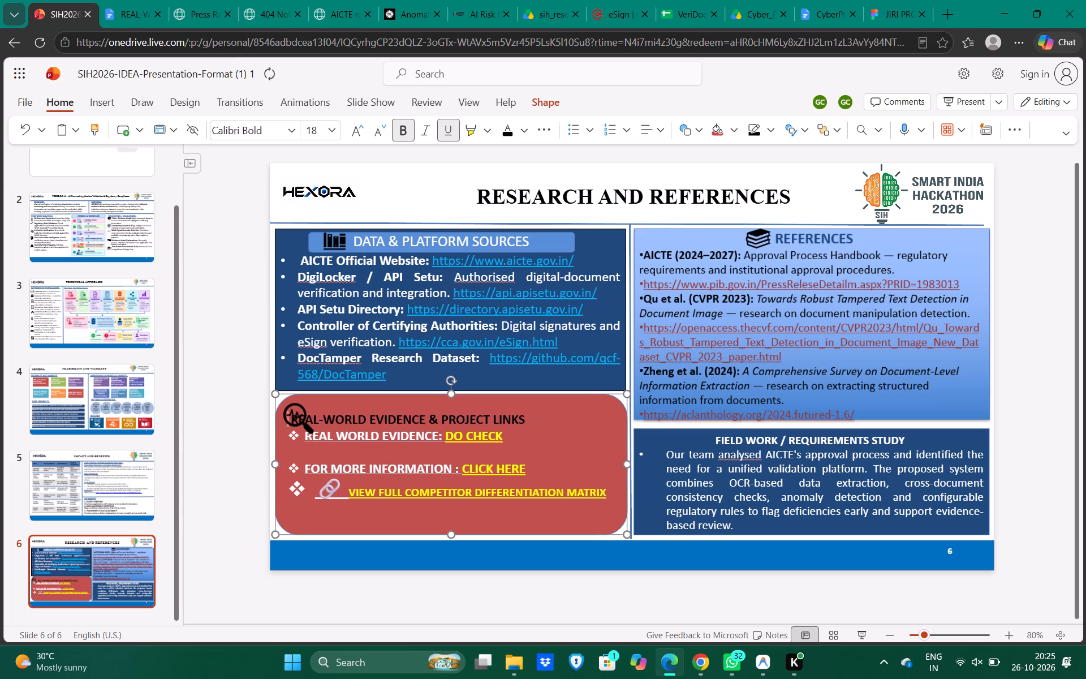
{"action": "key", "text": "space"}
{"action": "key", "text": "space"}
{"action": "key", "text": "space"}
{"action": "key", "text": "space"}
{"action": "key", "text": "space"}
{"action": "key", "text": "space"}
{"action": "key", "text": "space"}
{"action": "key", "text": "space"}
{"action": "key", "text": "space"}
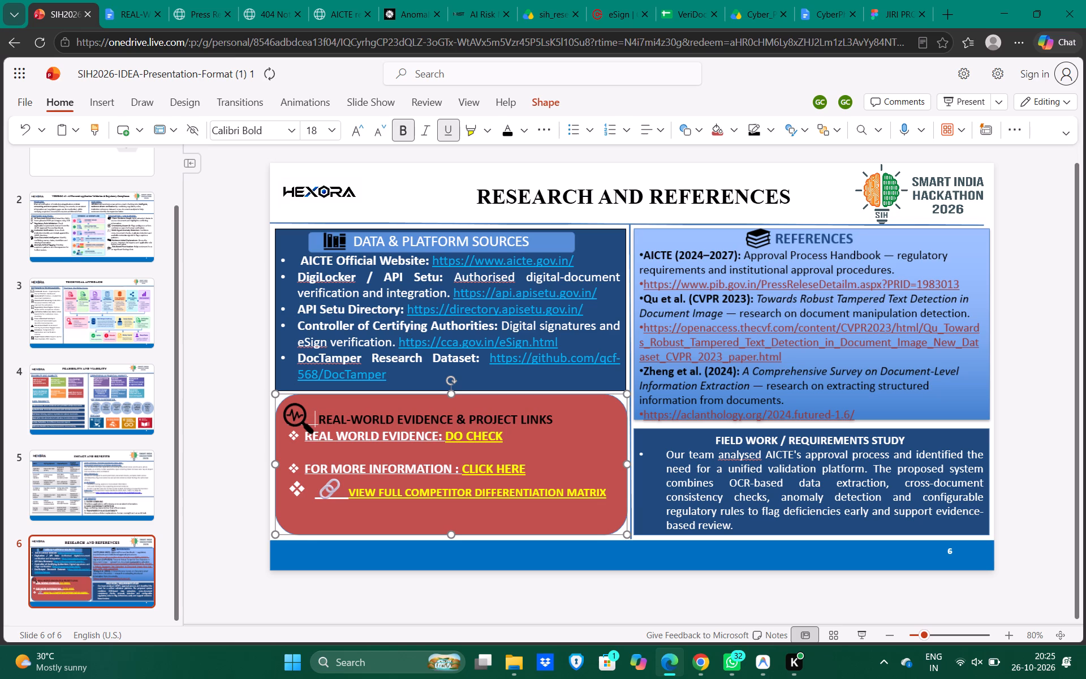
{"action": "key", "text": "space"}
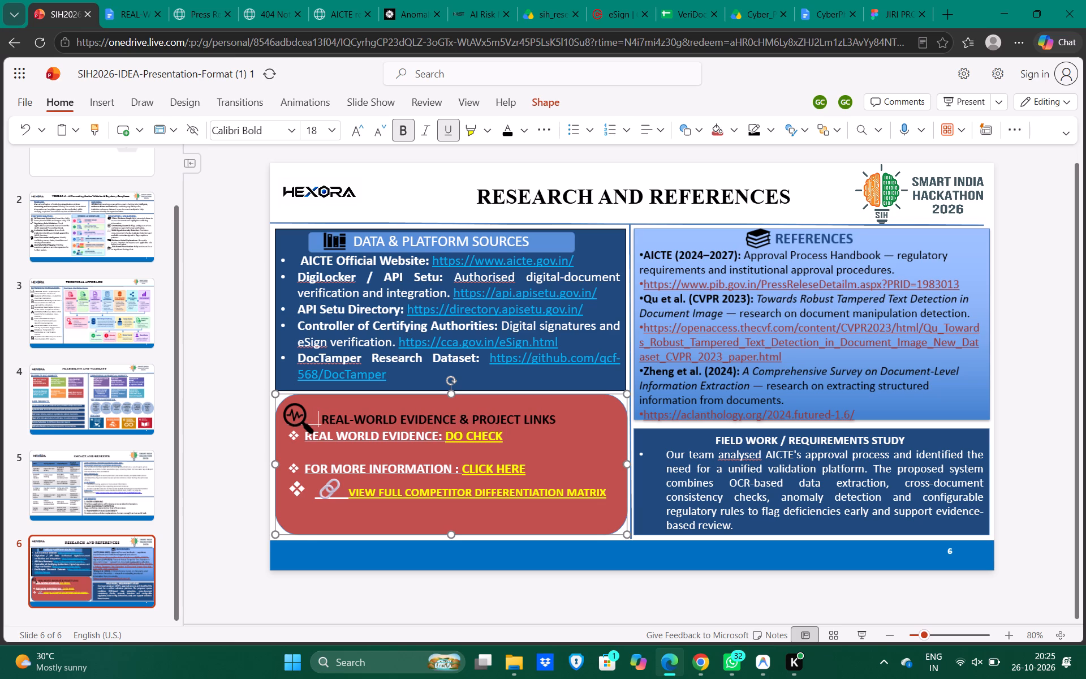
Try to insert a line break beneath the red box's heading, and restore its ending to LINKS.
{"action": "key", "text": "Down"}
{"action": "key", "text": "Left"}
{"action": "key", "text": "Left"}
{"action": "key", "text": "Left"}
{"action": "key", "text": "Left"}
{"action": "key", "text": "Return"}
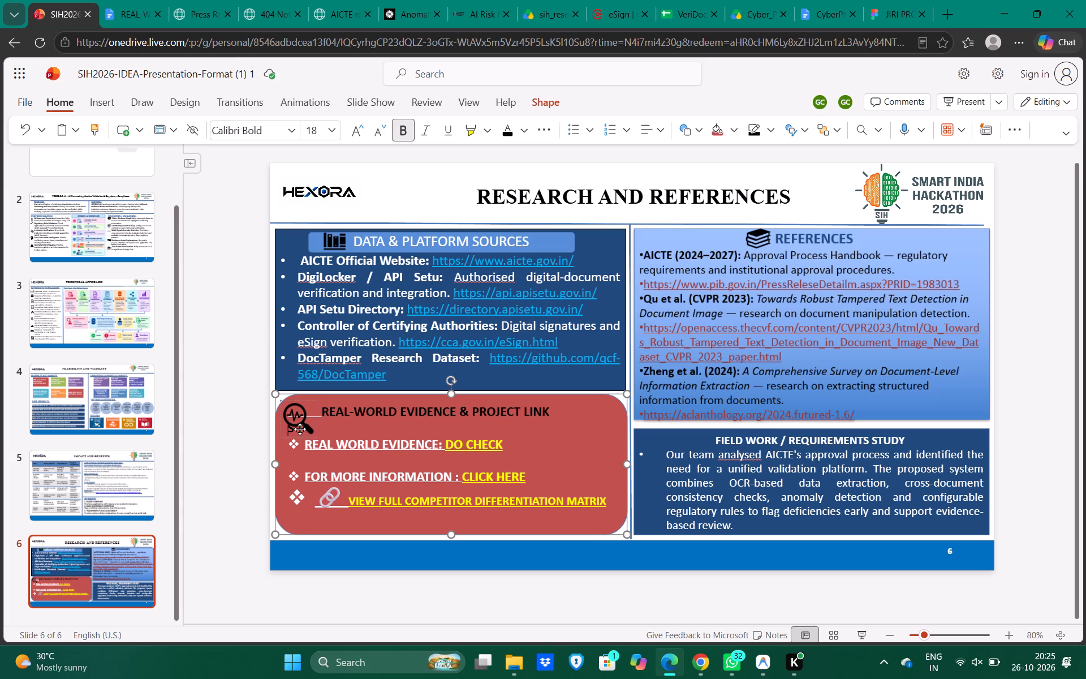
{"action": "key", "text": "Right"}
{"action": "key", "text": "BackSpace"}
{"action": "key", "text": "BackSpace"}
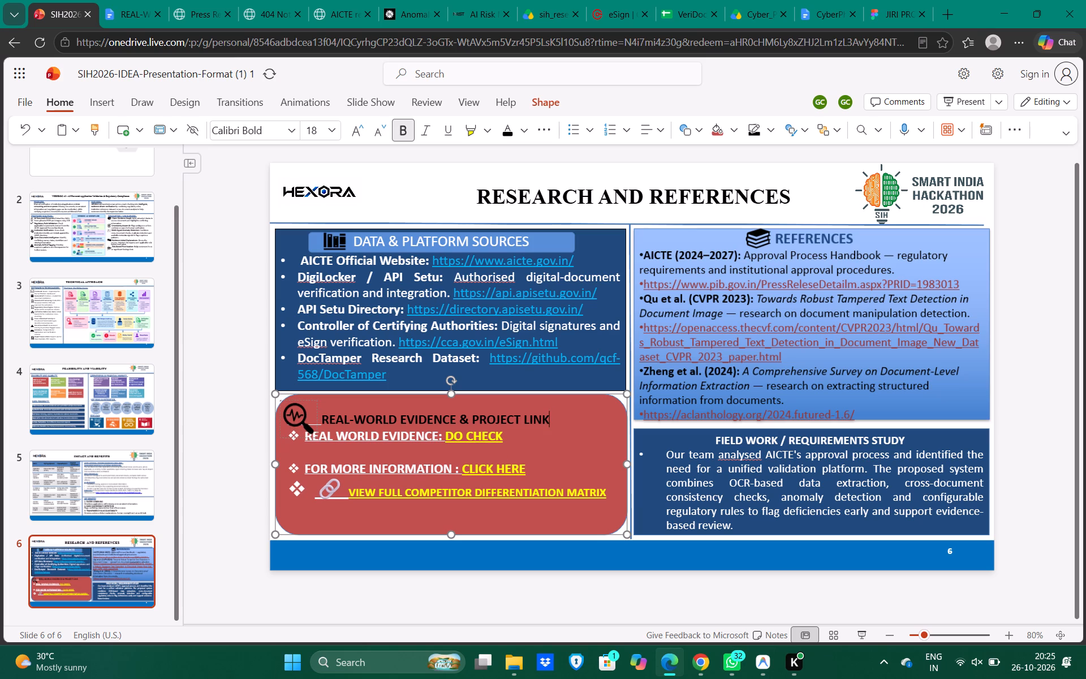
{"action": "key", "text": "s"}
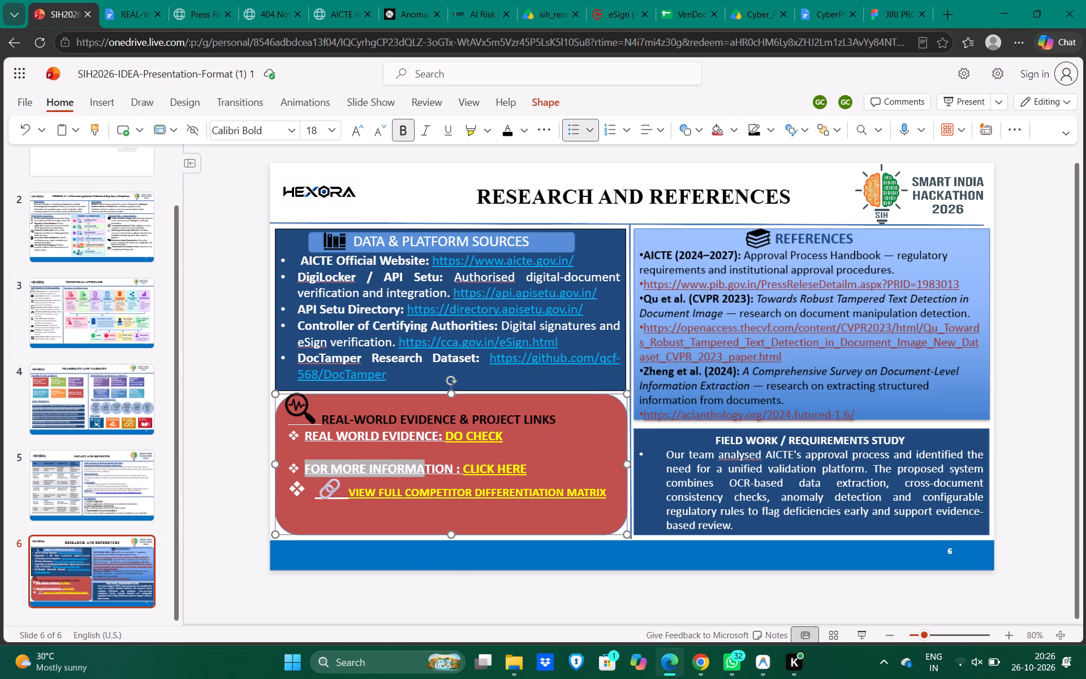
{"action": "left_click_drag", "start_coordinate": [424, 465], "coordinate": [454, 463]}
{"action": "key", "text": "ctrl+v"}
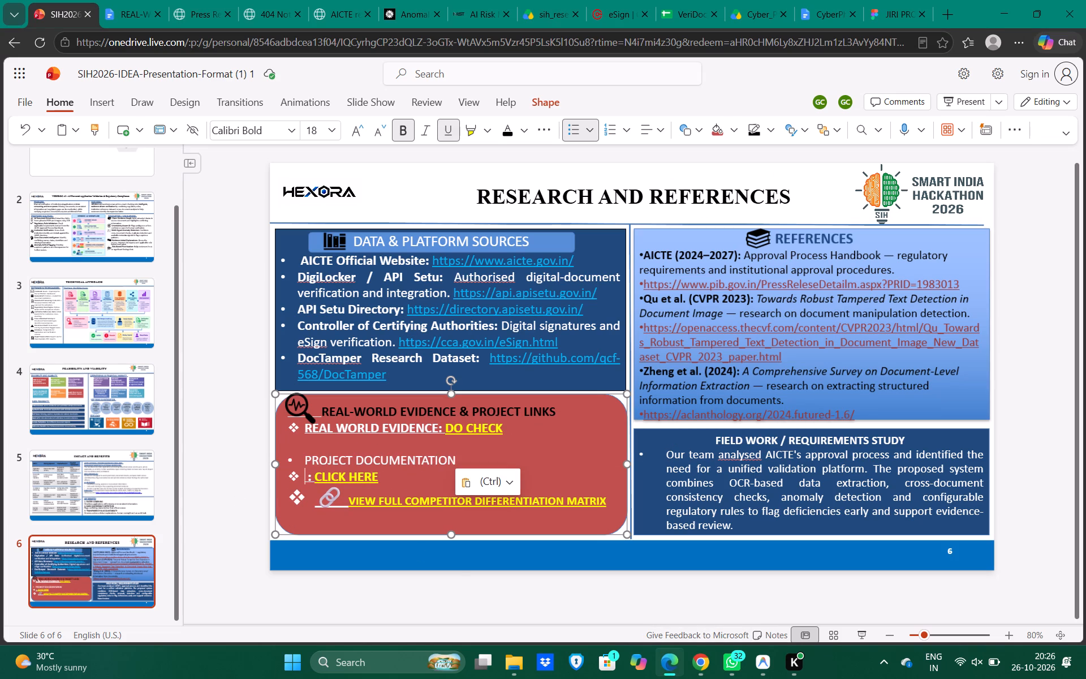
{"action": "key", "text": "Return"}
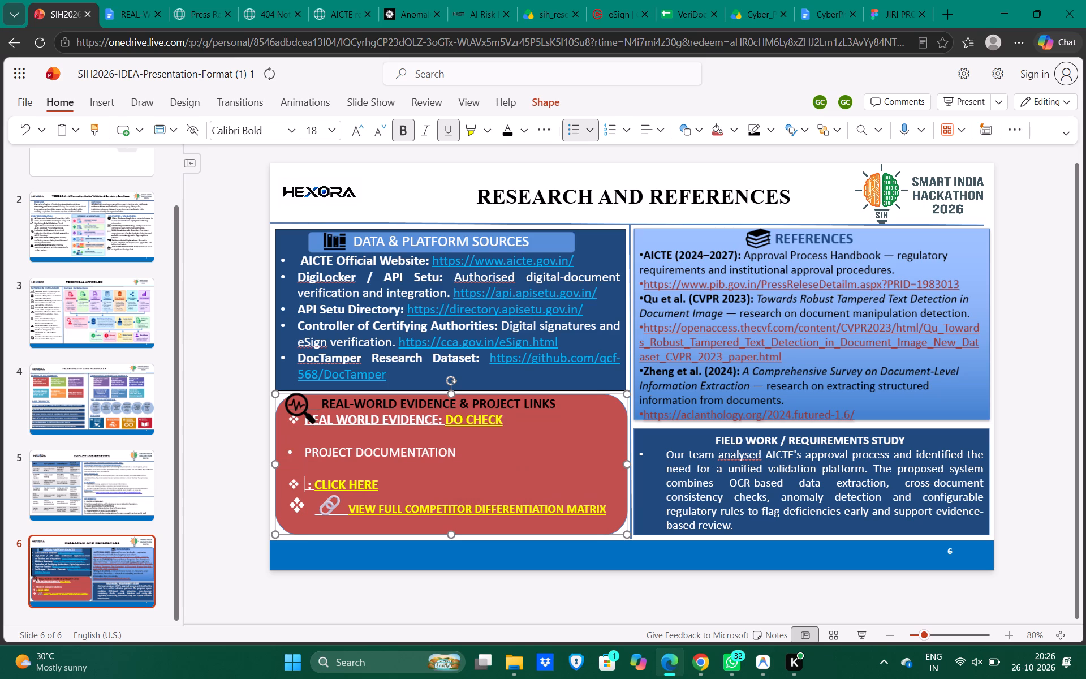
{"action": "key", "text": "BackSpace"}
{"action": "key", "text": "BackSpace"}
{"action": "key", "text": "BackSpace"}
{"action": "key", "text": "BackSpace"}
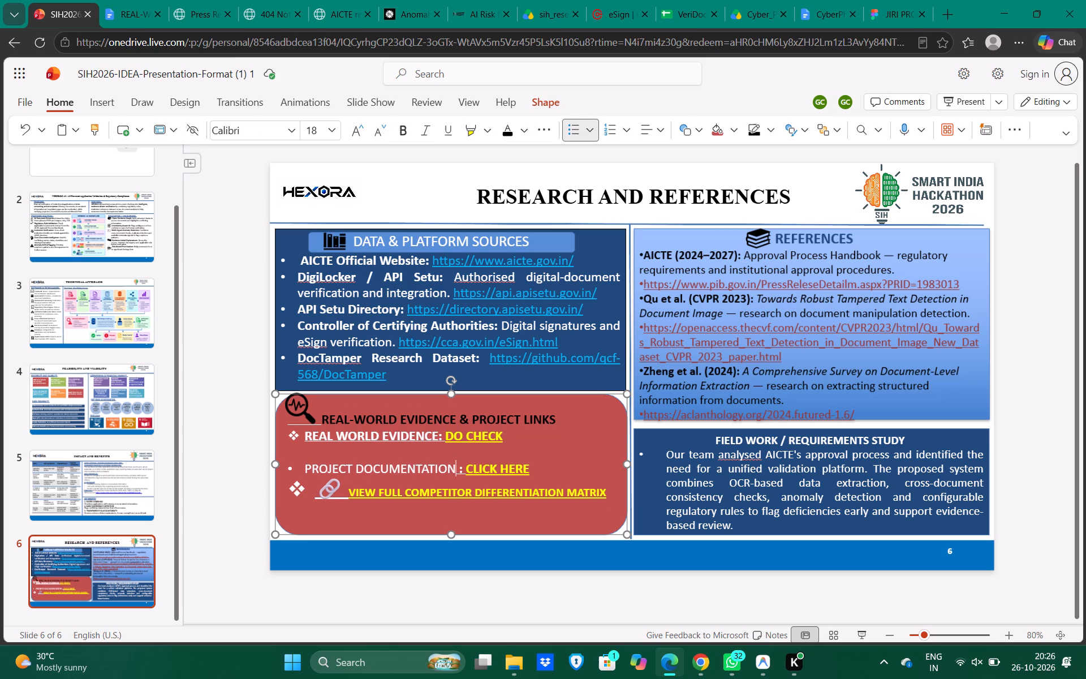
Make the PROJECT DOCUMENTATION label in the red box bold.
{"action": "left_click_drag", "start_coordinate": [304, 469], "coordinate": [446, 467]}
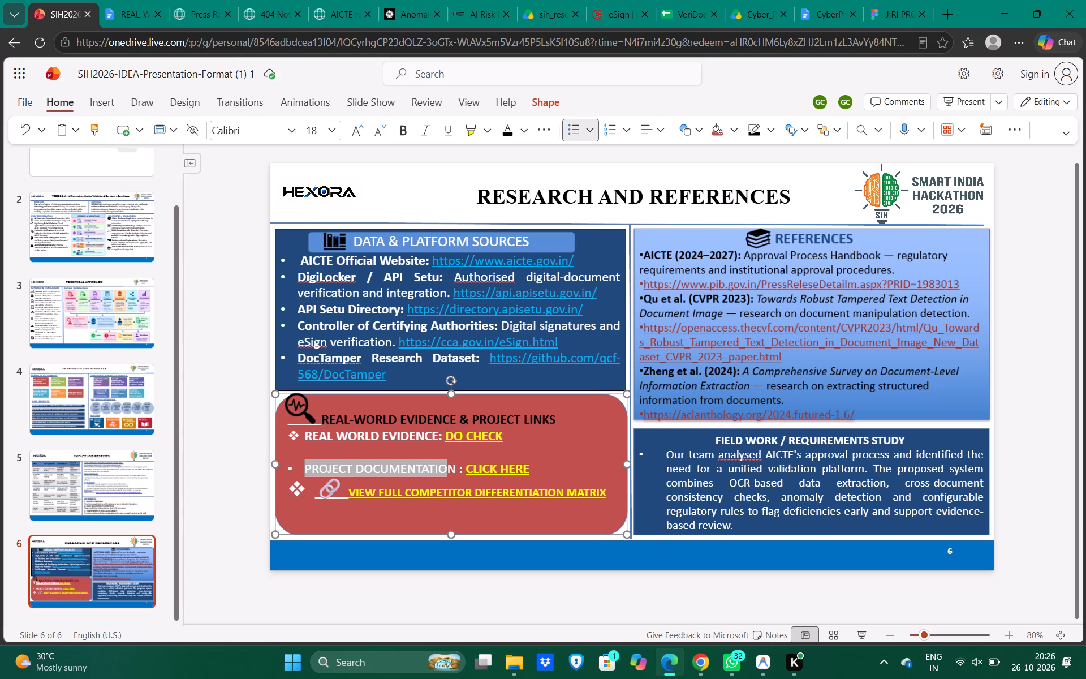
{"action": "left_click_drag", "start_coordinate": [446, 467], "coordinate": [455, 467]}
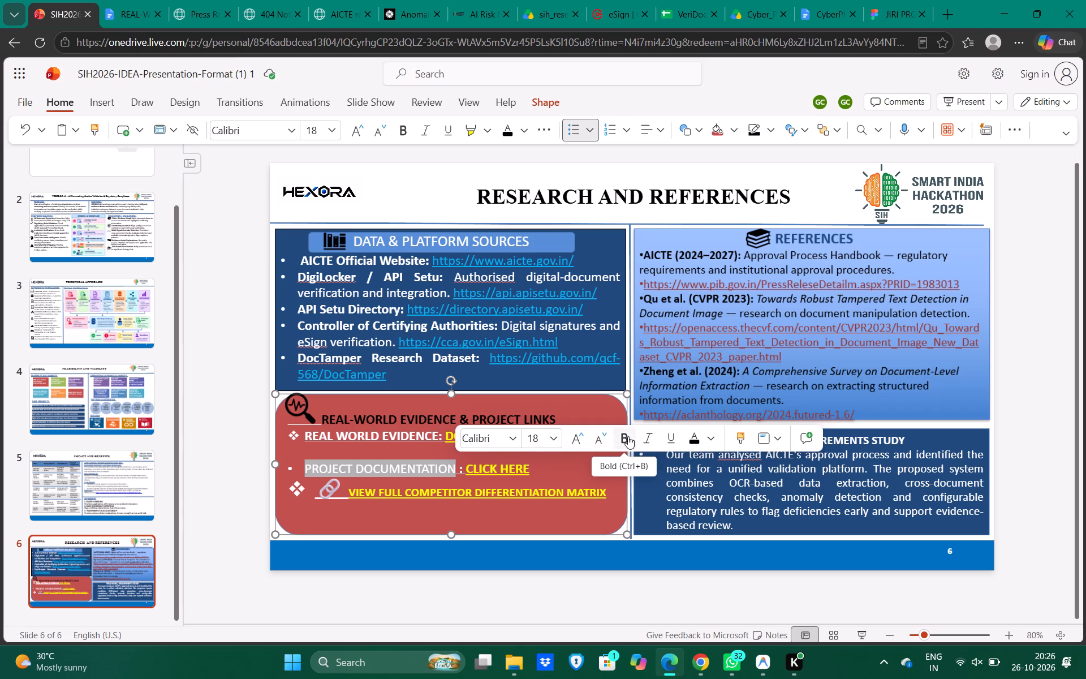
{"action": "left_click", "coordinate": [628, 436]}
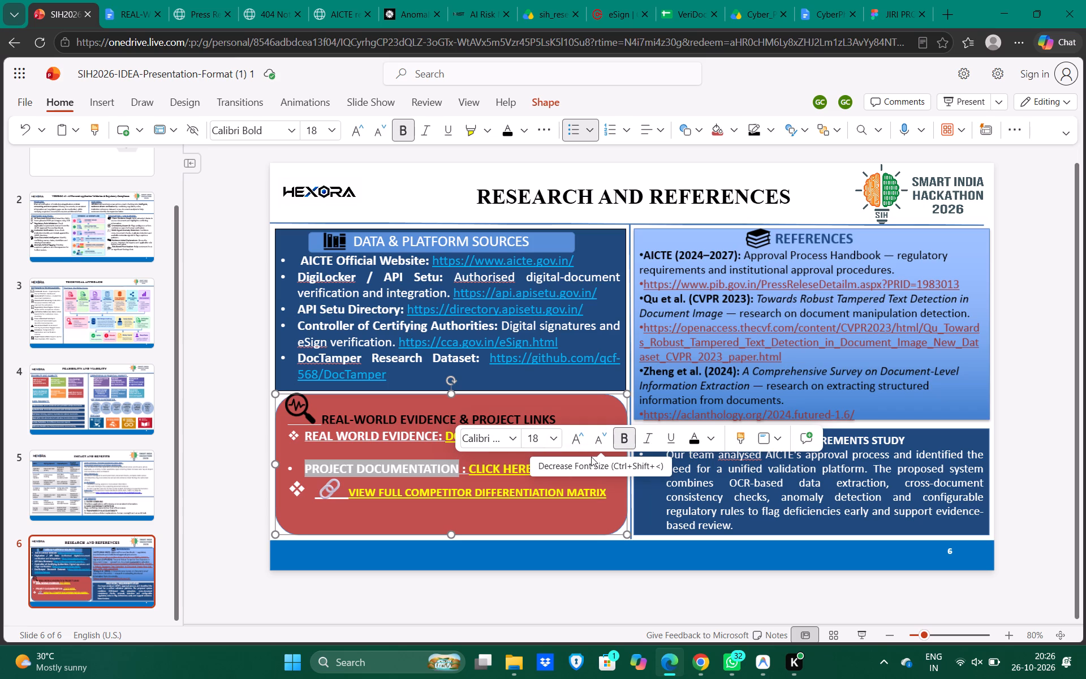
{"action": "left_click", "coordinate": [495, 511]}
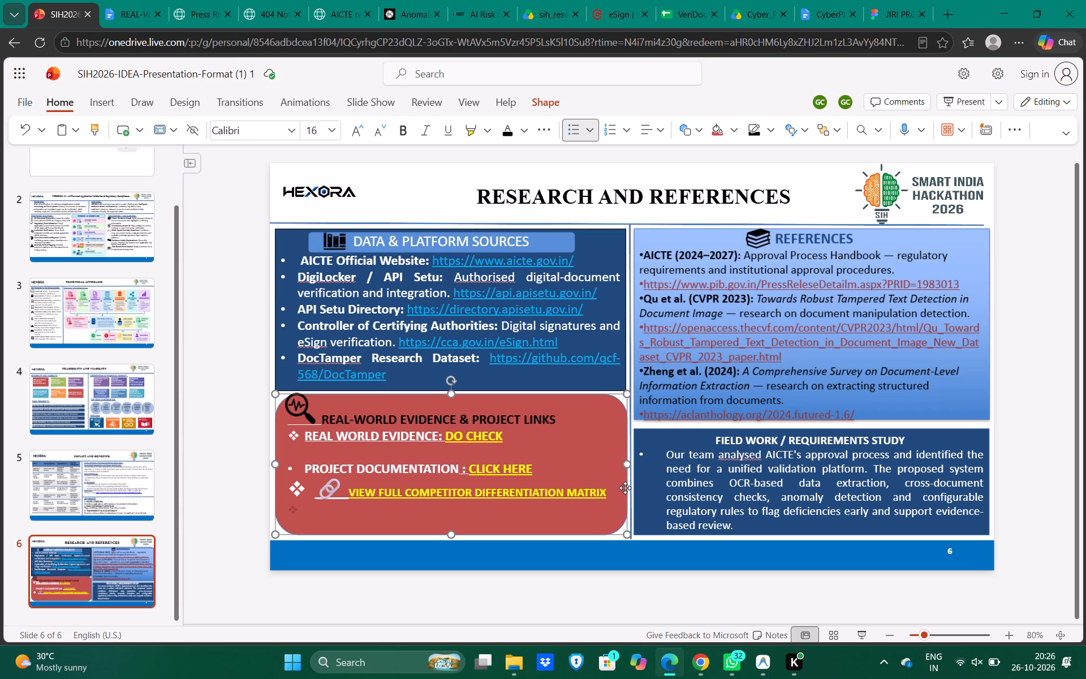
Apply the four-diamond bullet style to the evidence, documentation and competitor matrix lines in the red box.
{"action": "left_click_drag", "start_coordinate": [612, 494], "coordinate": [292, 435]}
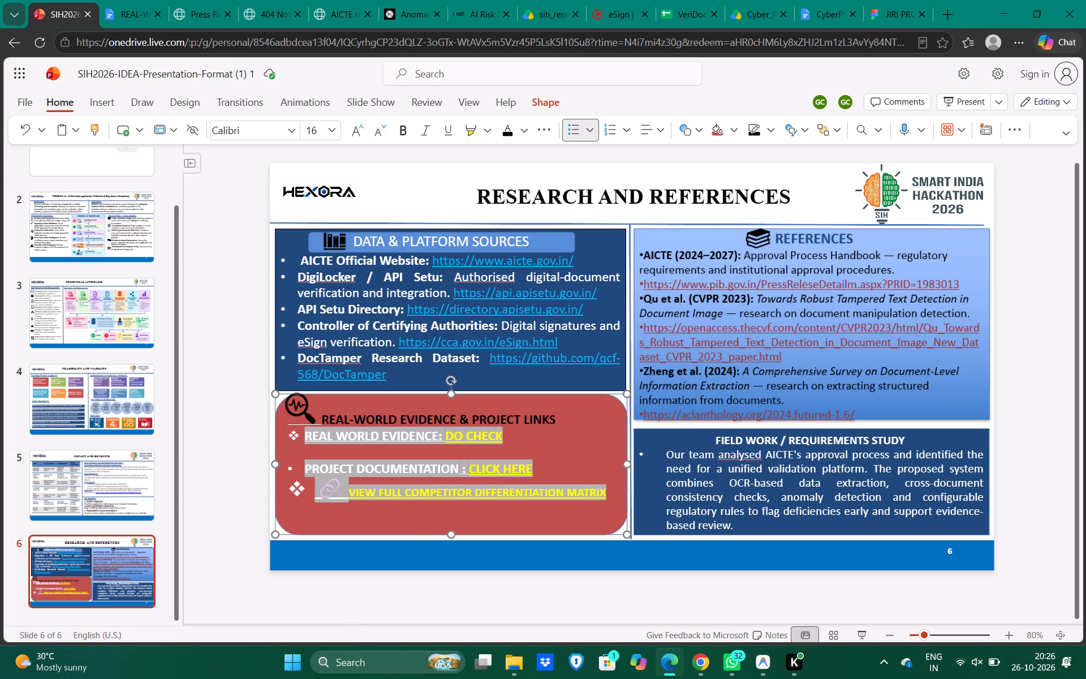
{"action": "left_click_drag", "start_coordinate": [292, 435], "coordinate": [290, 433]}
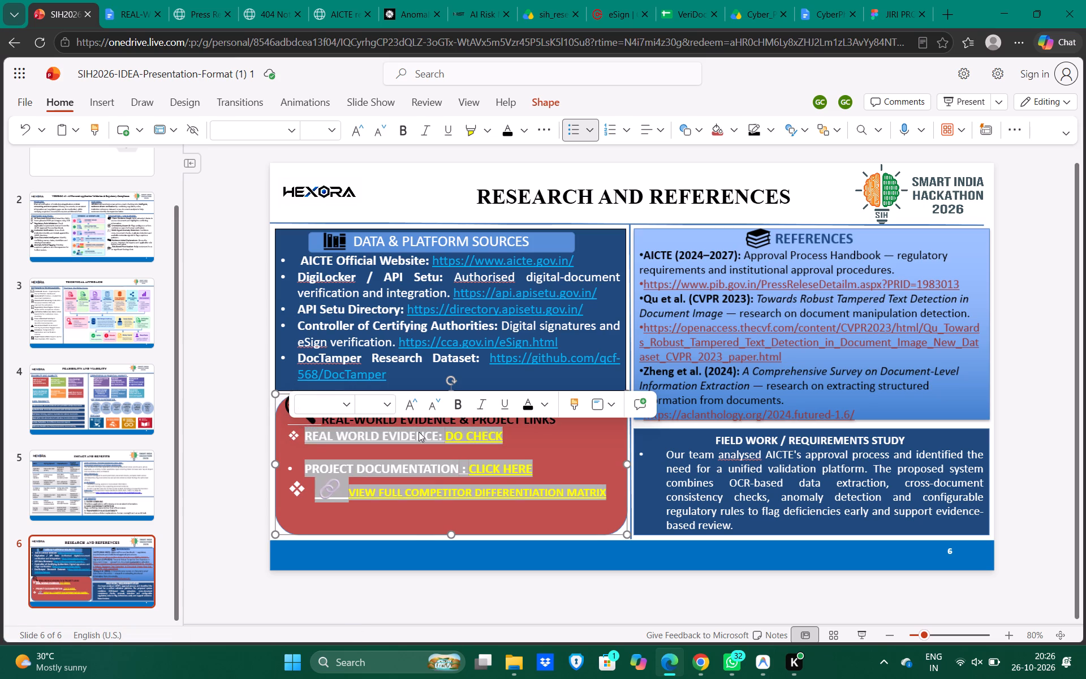
{"action": "right_click", "coordinate": [480, 431]}
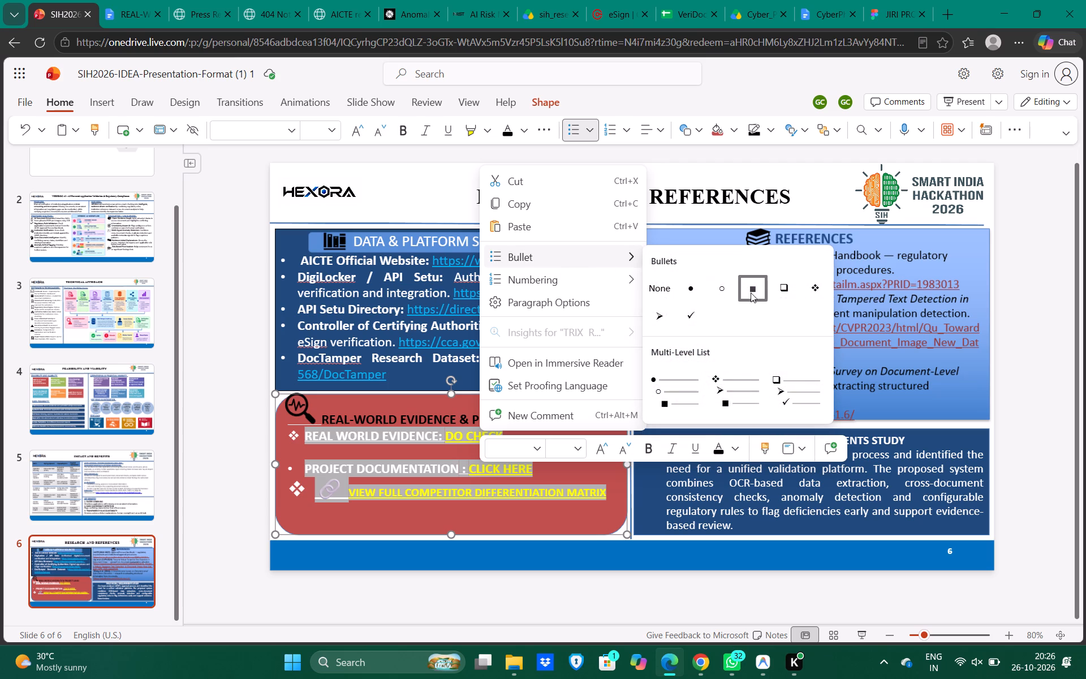
{"action": "left_click", "coordinate": [815, 287]}
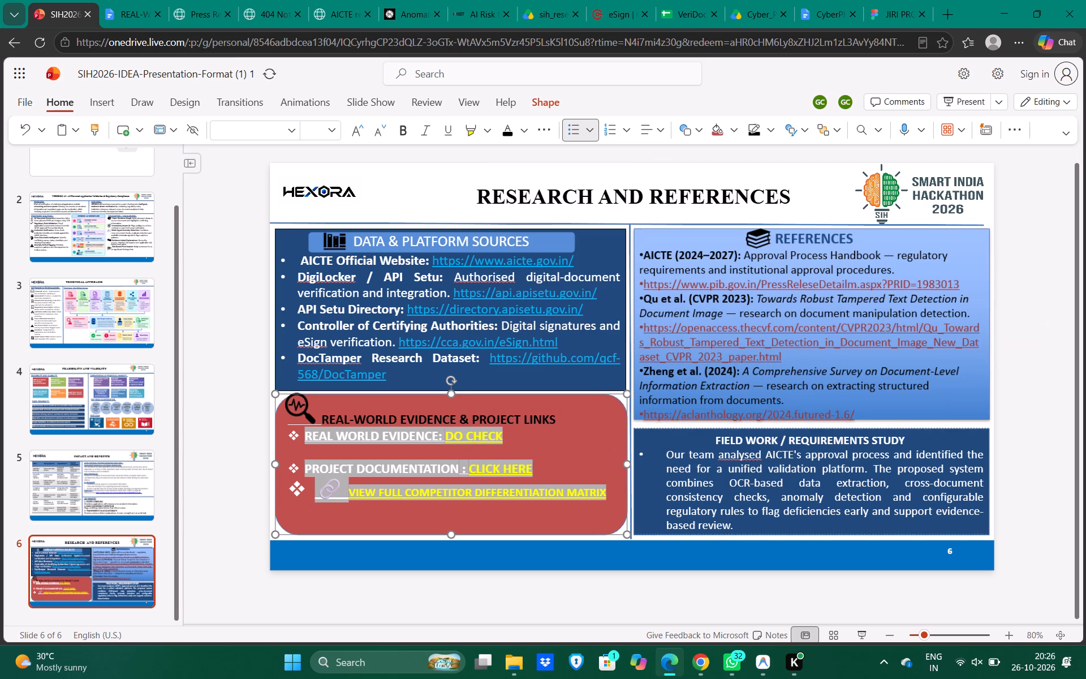
{"action": "left_click", "coordinate": [544, 508]}
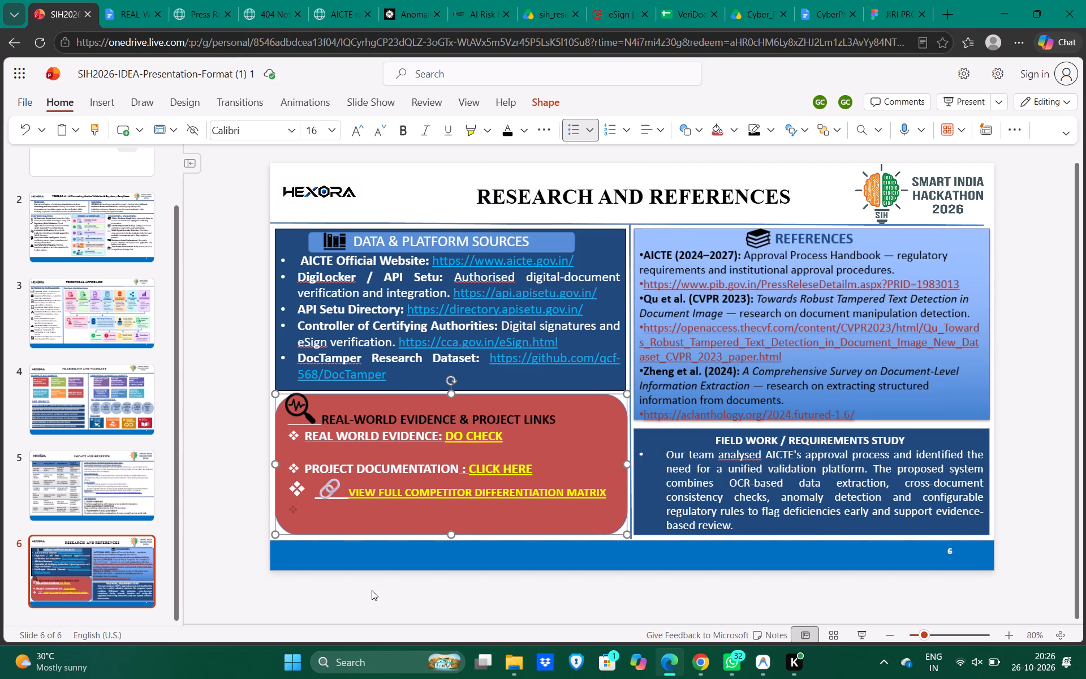
{"action": "left_click", "coordinate": [372, 590]}
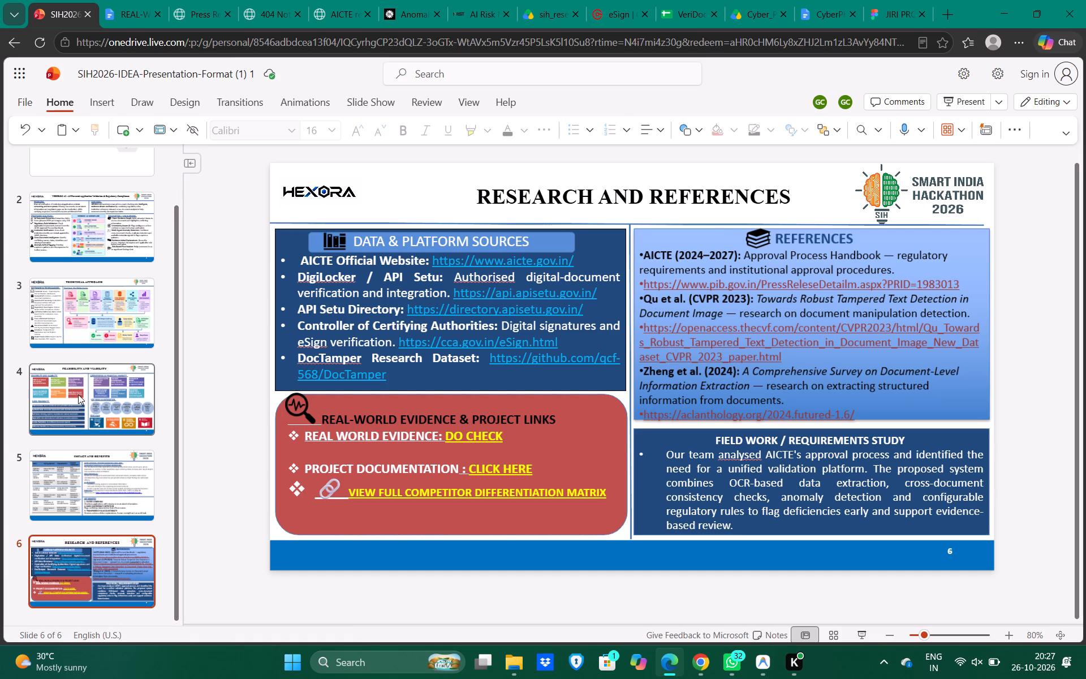
Review the content and layout of slides 1 to 5, including the VeriDoc AI workflow picture on slide 2.
{"action": "left_click", "coordinate": [113, 480]}
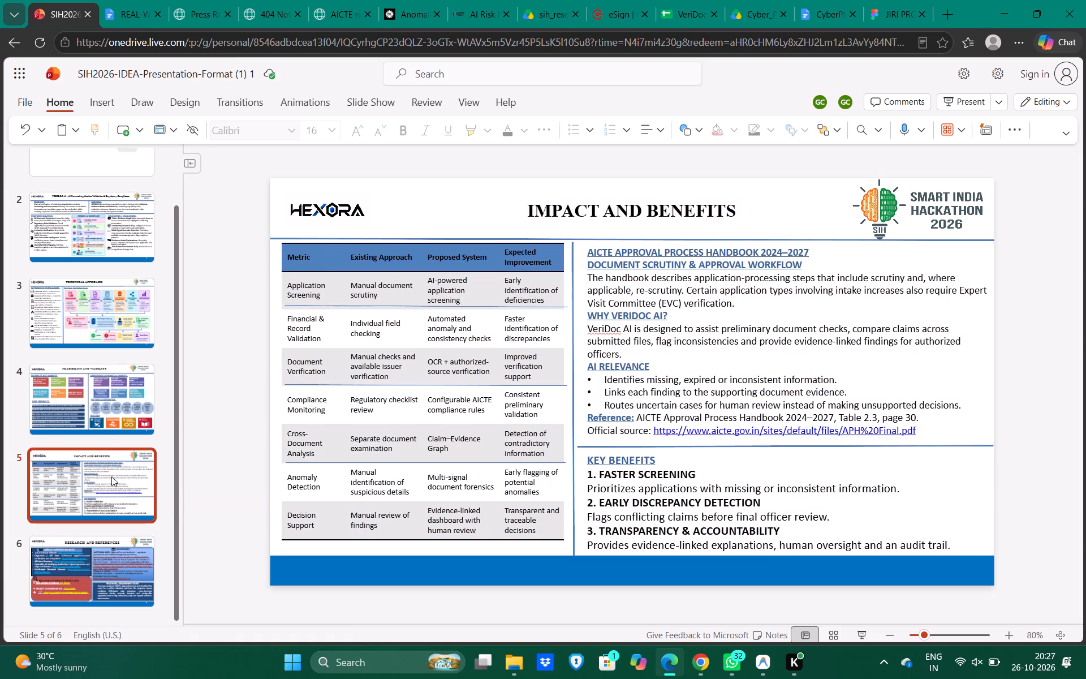
{"action": "left_click", "coordinate": [105, 389]}
{"action": "left_click", "coordinate": [102, 315]}
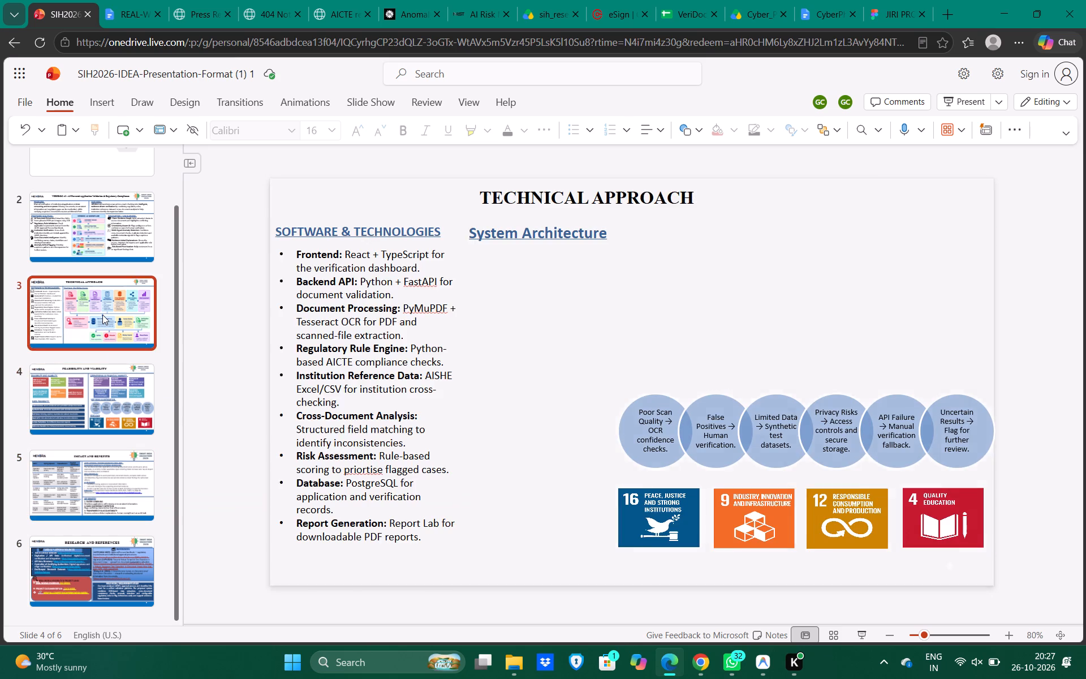
{"action": "left_click", "coordinate": [101, 237]}
{"action": "scroll", "coordinate": [72, 338], "scroll_direction": "up", "scroll_amount": 6}
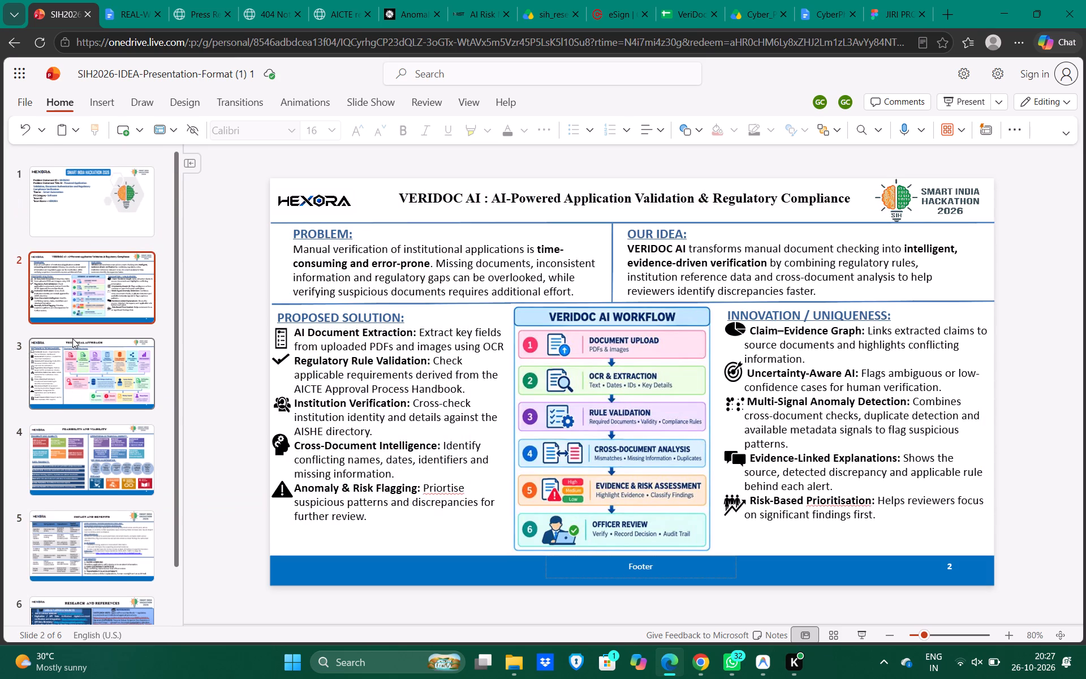
{"action": "left_click", "coordinate": [100, 205]}
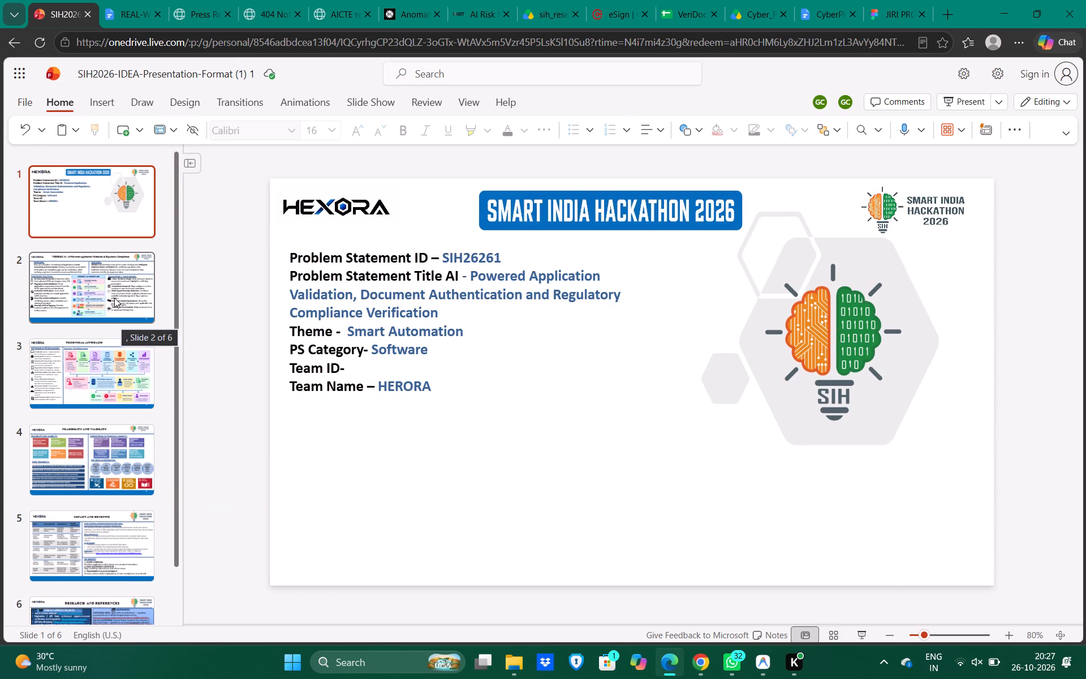
{"action": "left_click", "coordinate": [114, 298]}
{"action": "left_click", "coordinate": [119, 386]}
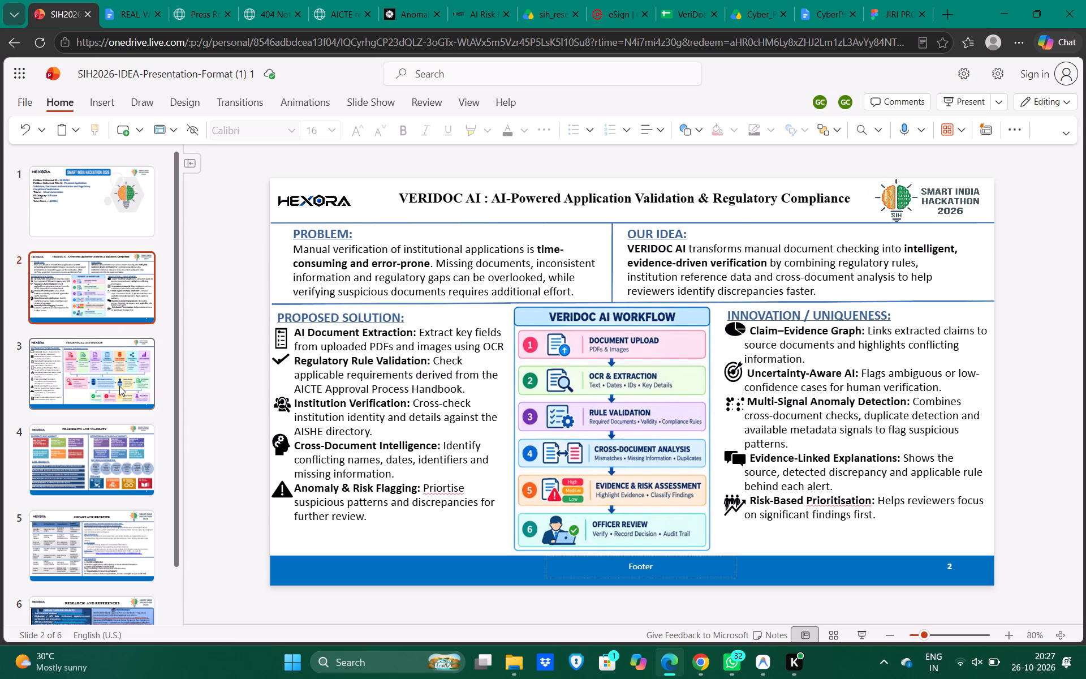
{"action": "left_click", "coordinate": [118, 449]}
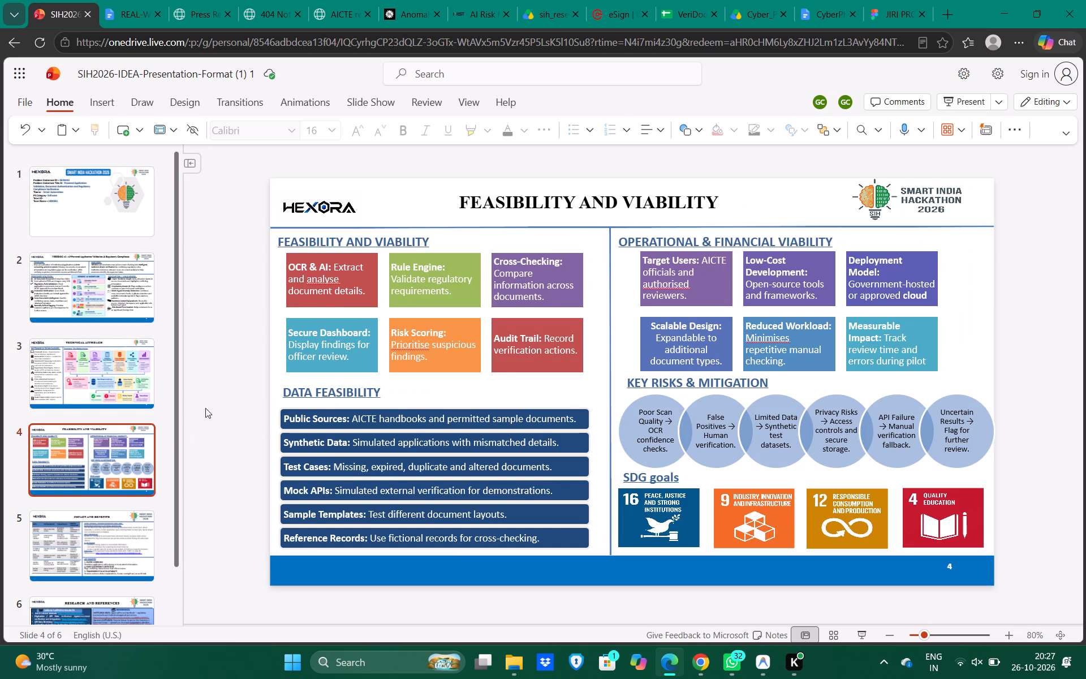
{"action": "left_click", "coordinate": [120, 392]}
{"action": "left_click", "coordinate": [117, 304]}
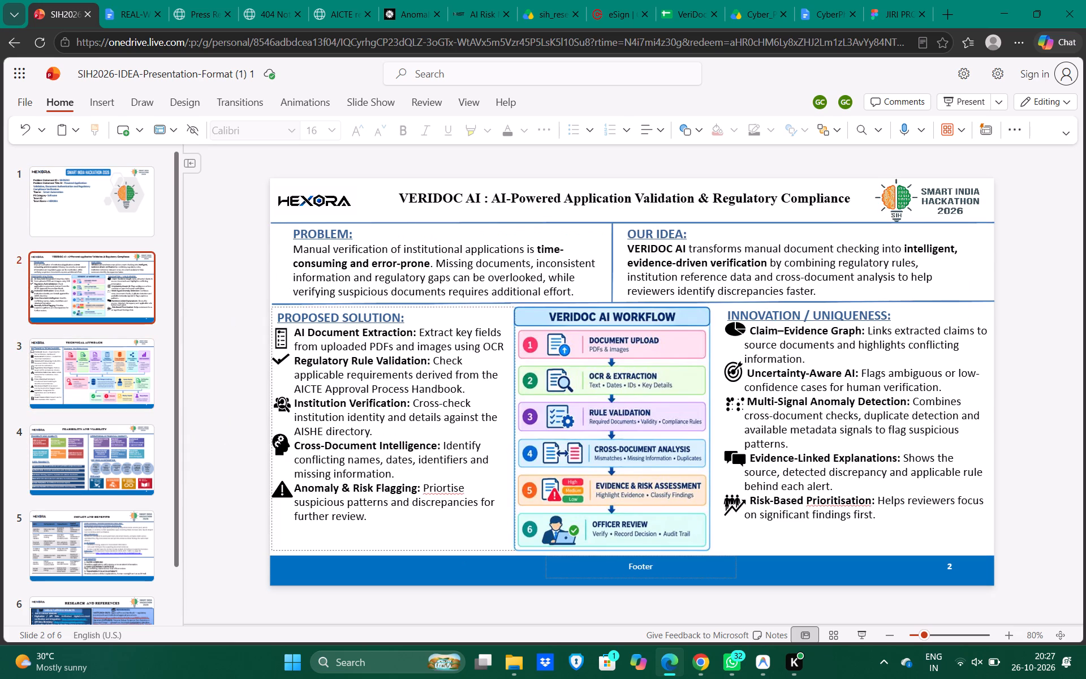
{"action": "left_click", "coordinate": [623, 377]}
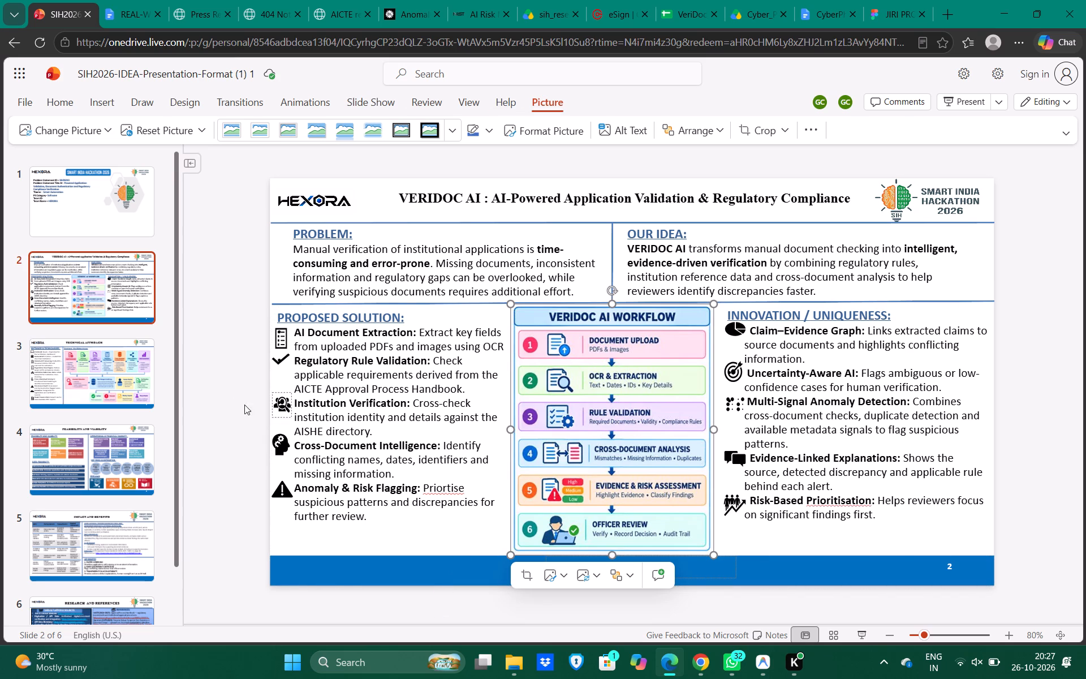
{"action": "scroll", "coordinate": [106, 401], "scroll_direction": "down", "scroll_amount": 5}
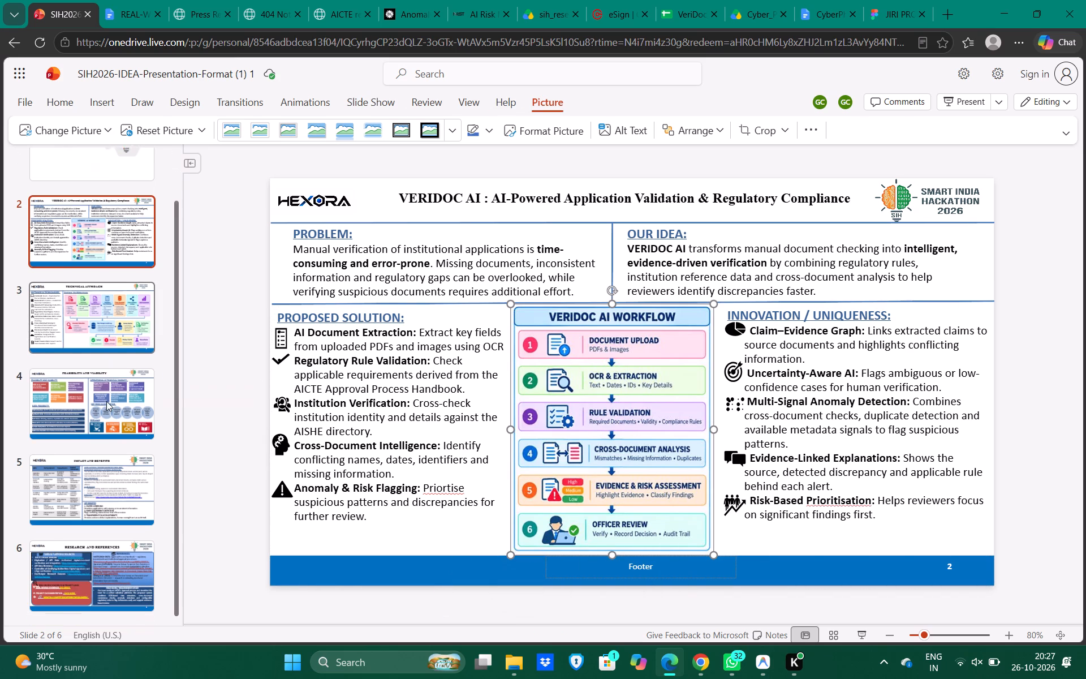
Review the Impact and Benefits slide against the VERIDOC AI overview on slide 2, ending on slide 5.
{"action": "left_click", "coordinate": [106, 505]}
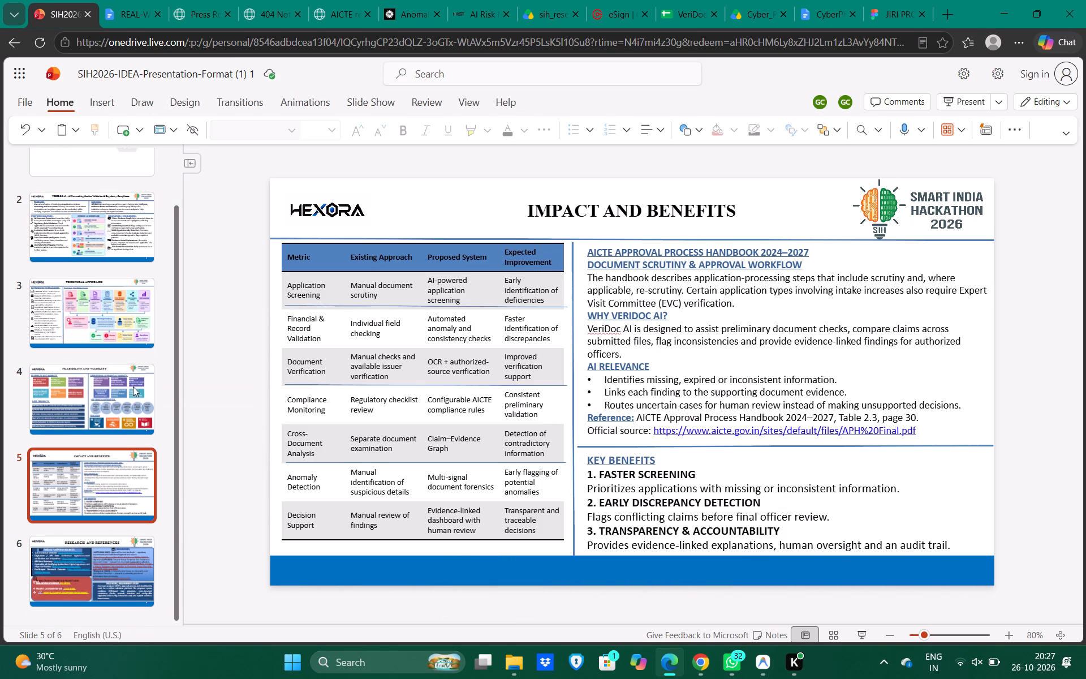
{"action": "left_click", "coordinate": [124, 224]}
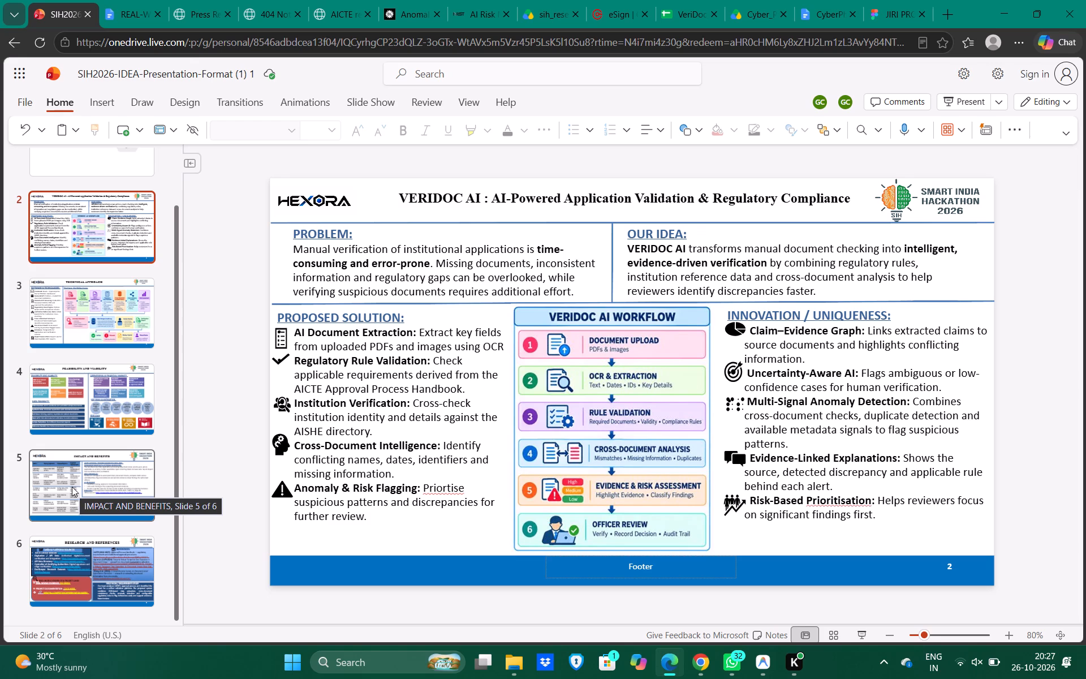
{"action": "left_click", "coordinate": [72, 487]}
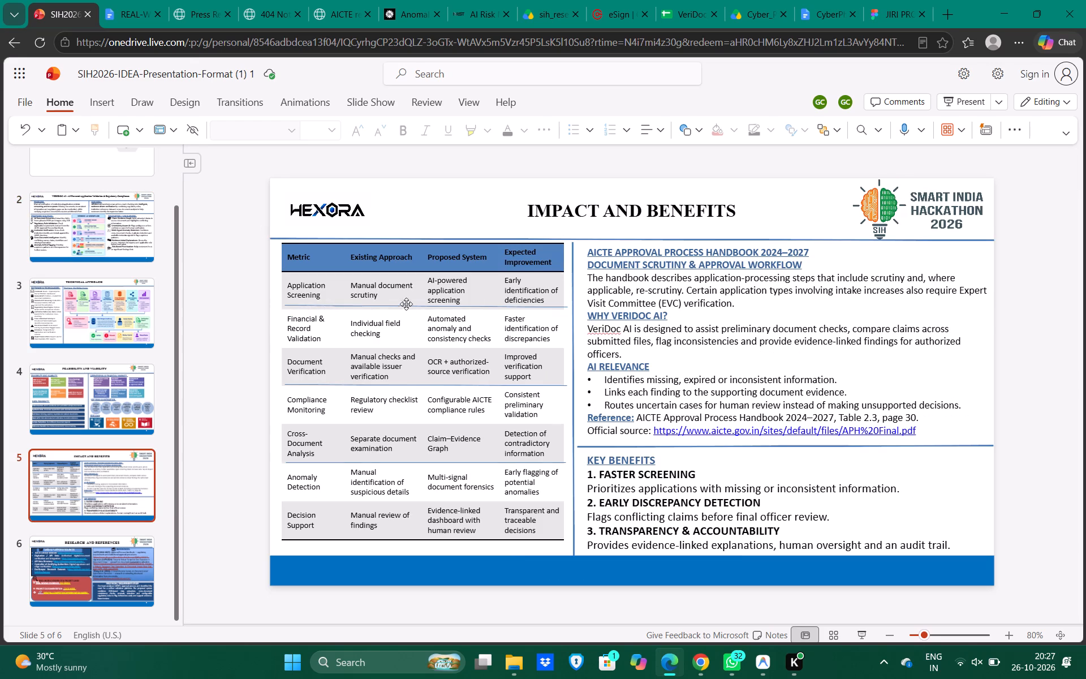
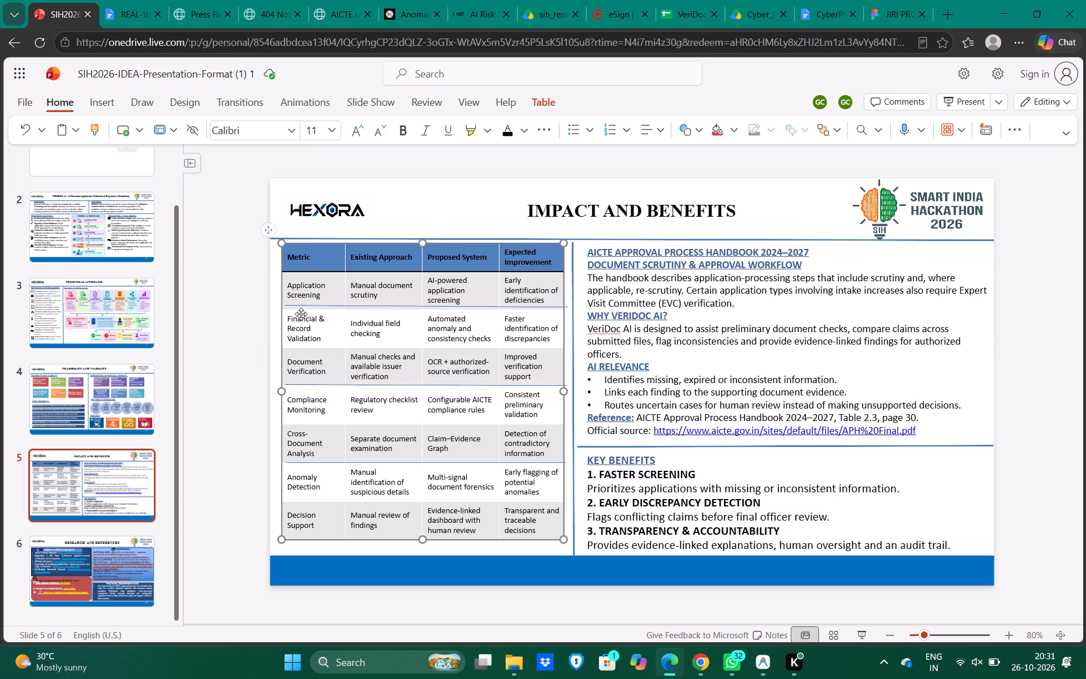
Open slide 6, Research and References, to review its sources, project links and field work text.
{"action": "left_click", "coordinate": [124, 576]}
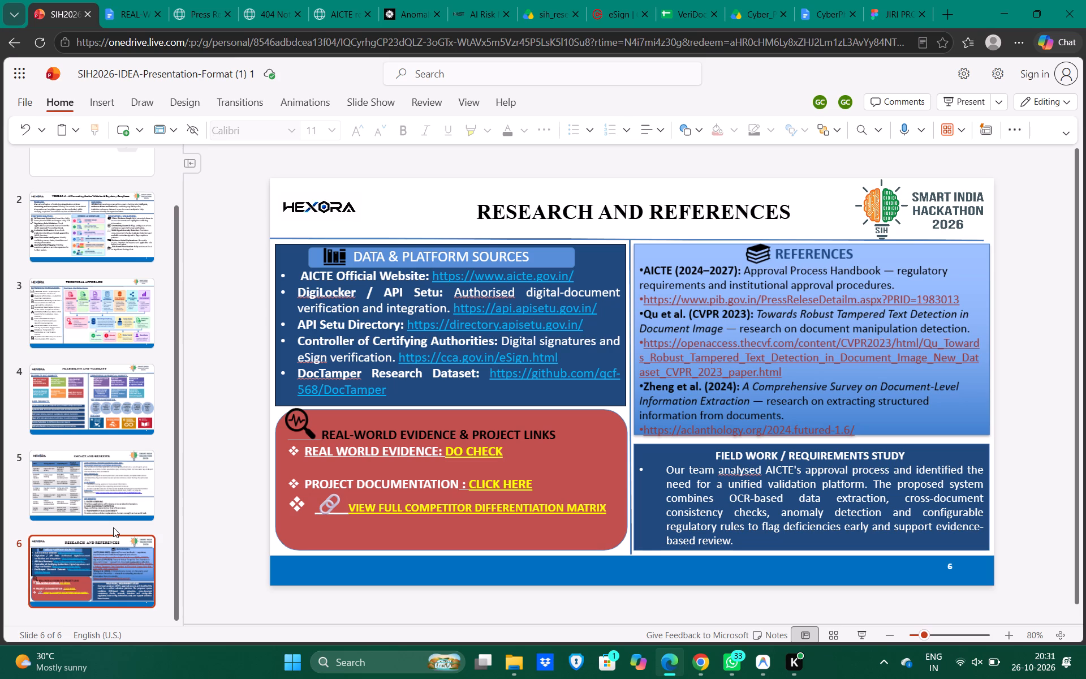
On slide 5, shade the comparison table's "AI-powered application screening" cell with the theme red.
{"action": "left_click", "coordinate": [105, 485]}
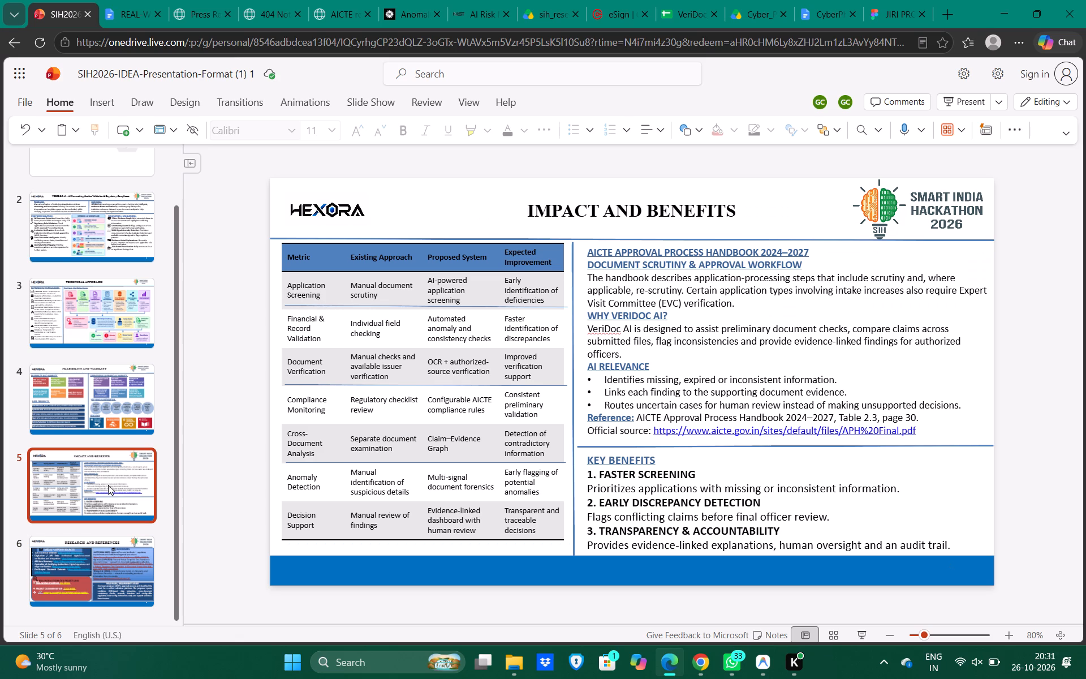
{"action": "left_click", "coordinate": [653, 406]}
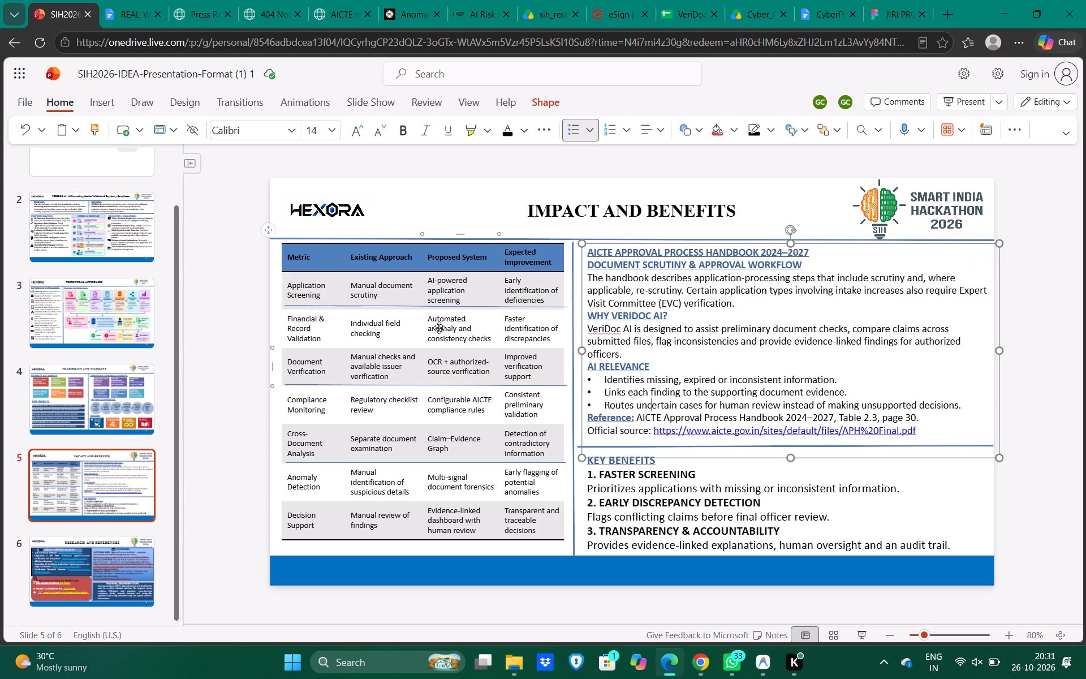
{"action": "scroll", "coordinate": [96, 442], "scroll_direction": "up", "scroll_amount": 4}
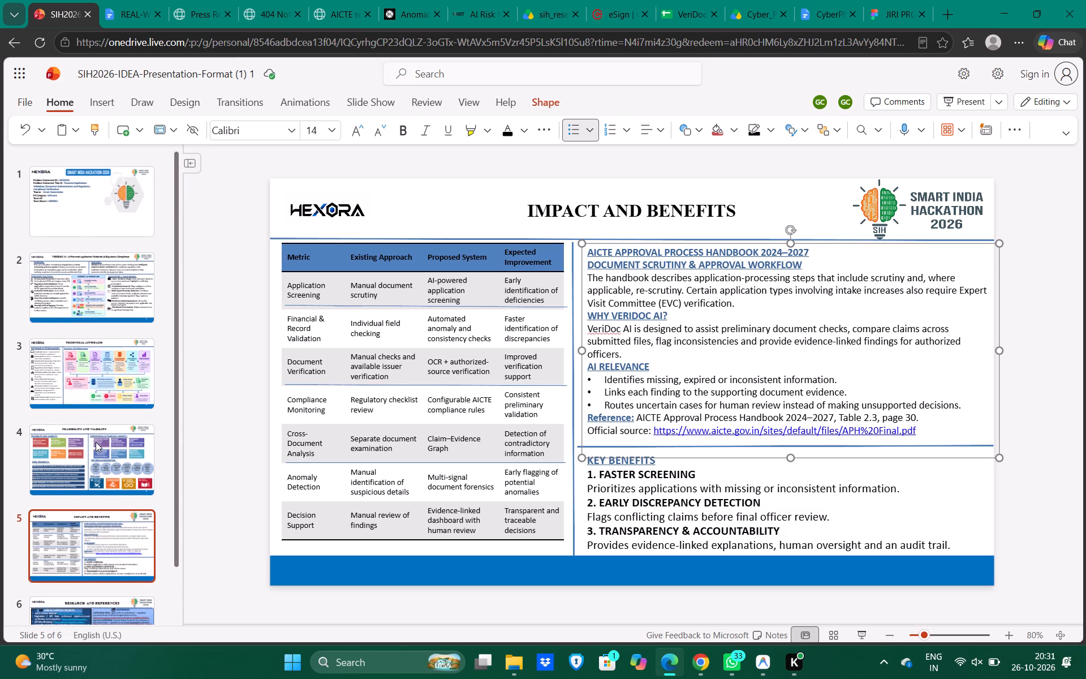
{"action": "scroll", "coordinate": [96, 442], "scroll_direction": "down", "scroll_amount": 3}
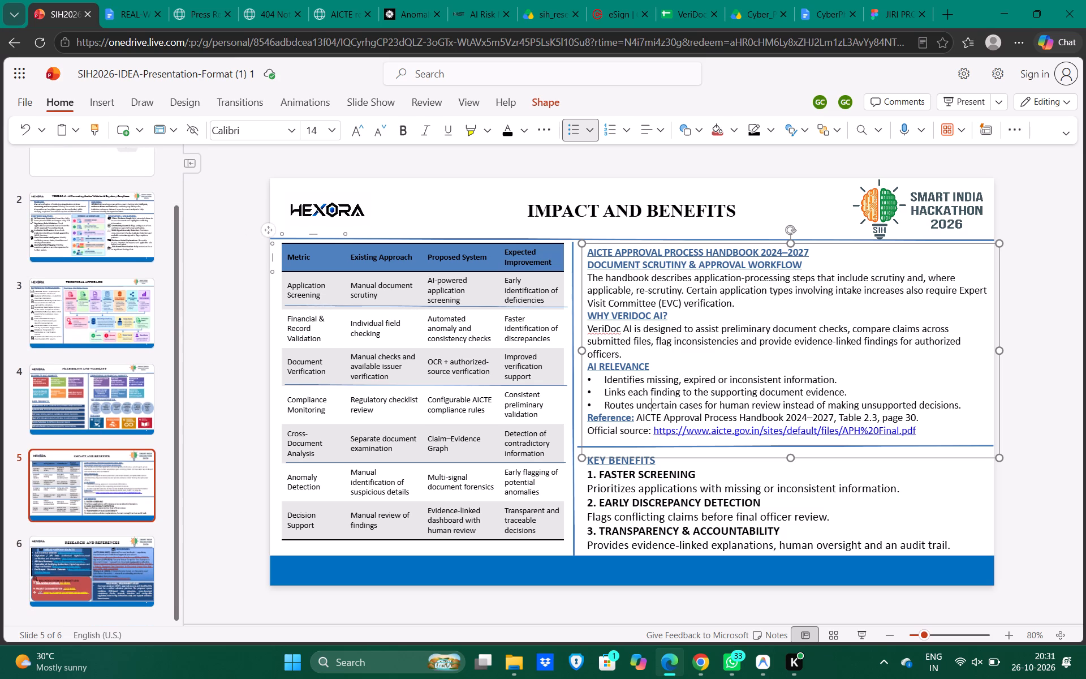
{"action": "left_click", "coordinate": [315, 264]}
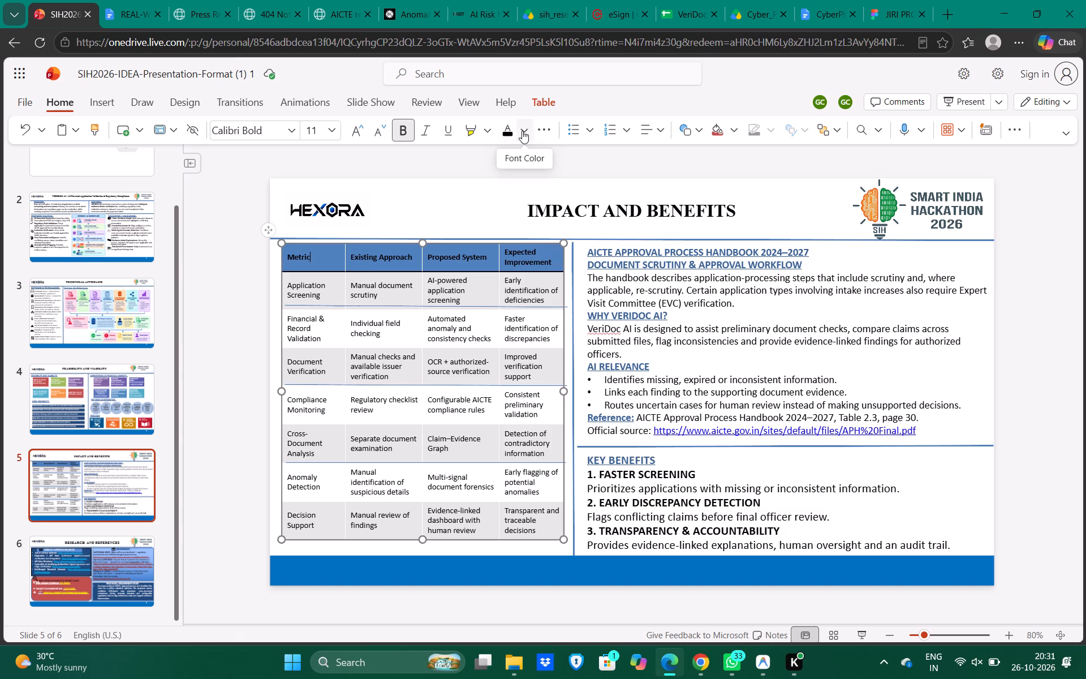
{"action": "left_click", "coordinate": [400, 366]}
{"action": "right_click", "coordinate": [456, 285]}
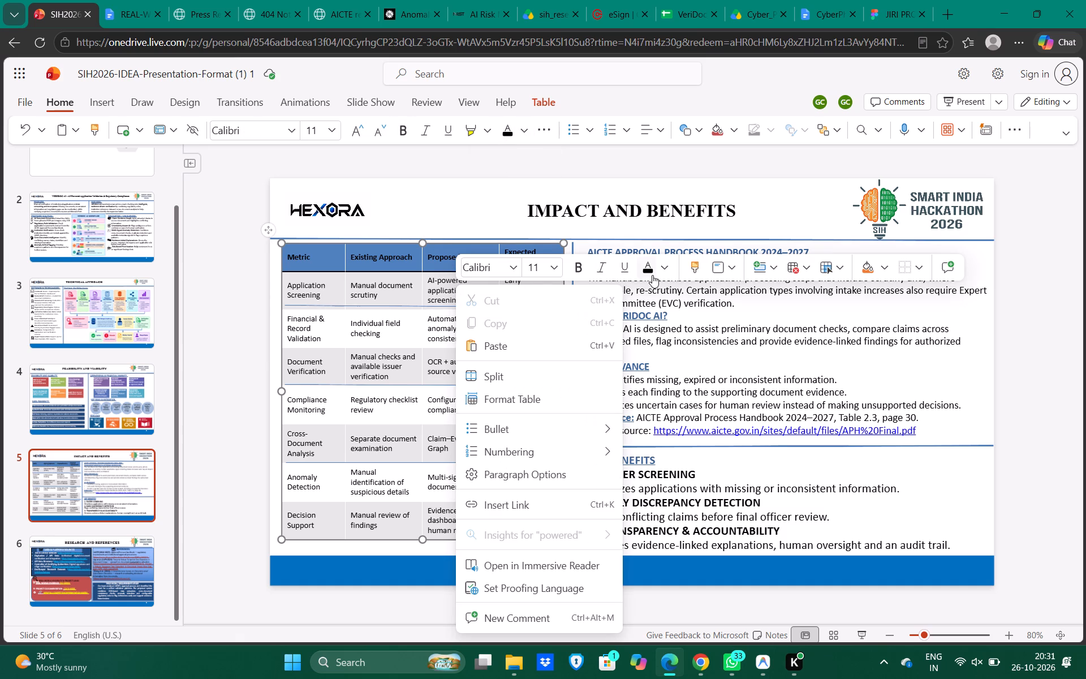
{"action": "left_click", "coordinate": [662, 272]}
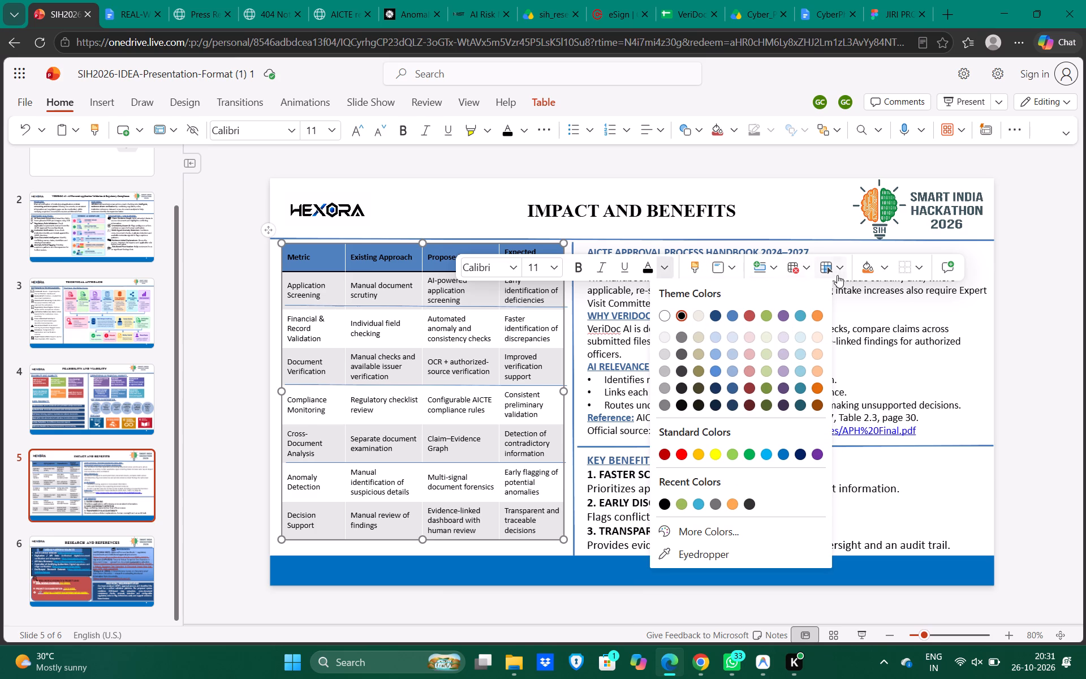
{"action": "left_click", "coordinate": [881, 273]}
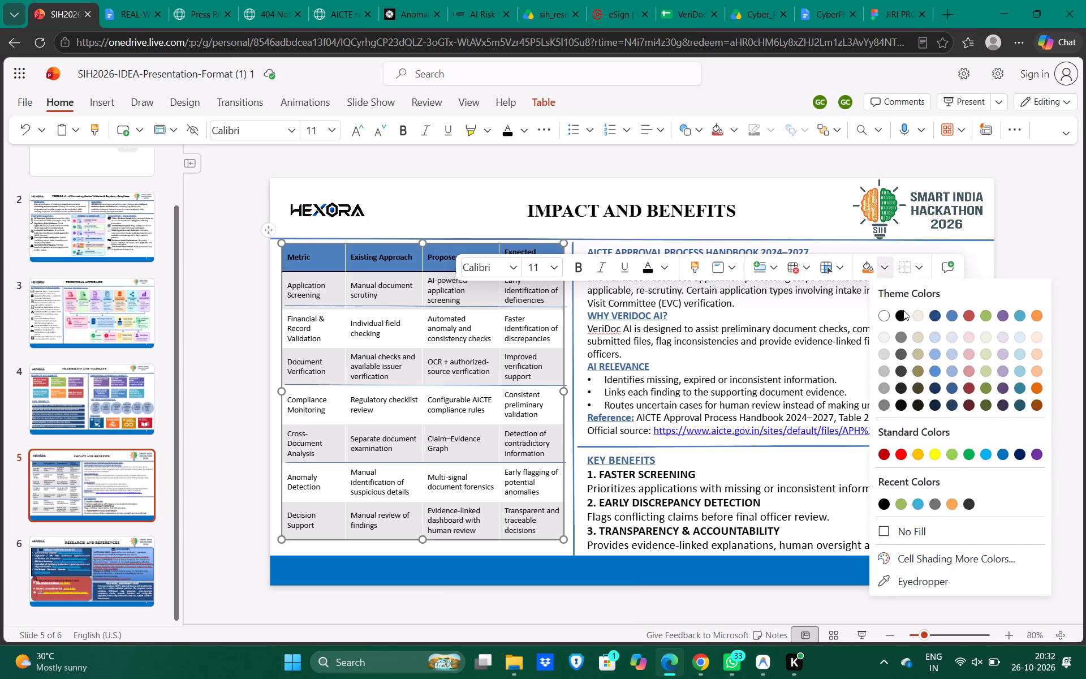
{"action": "left_click", "coordinate": [973, 315]}
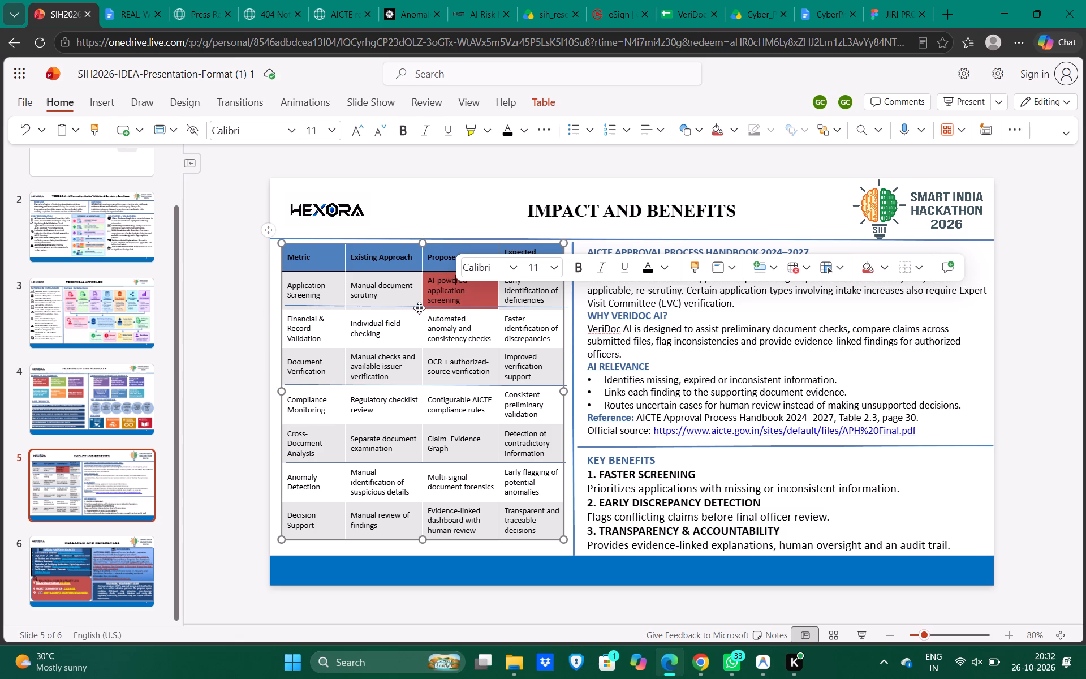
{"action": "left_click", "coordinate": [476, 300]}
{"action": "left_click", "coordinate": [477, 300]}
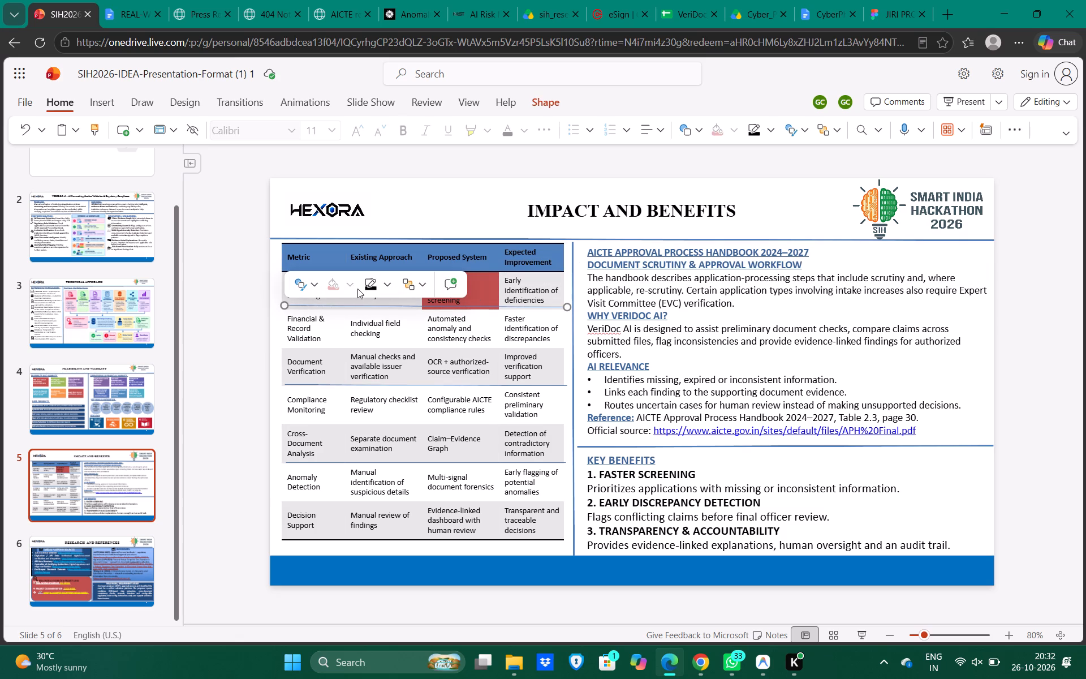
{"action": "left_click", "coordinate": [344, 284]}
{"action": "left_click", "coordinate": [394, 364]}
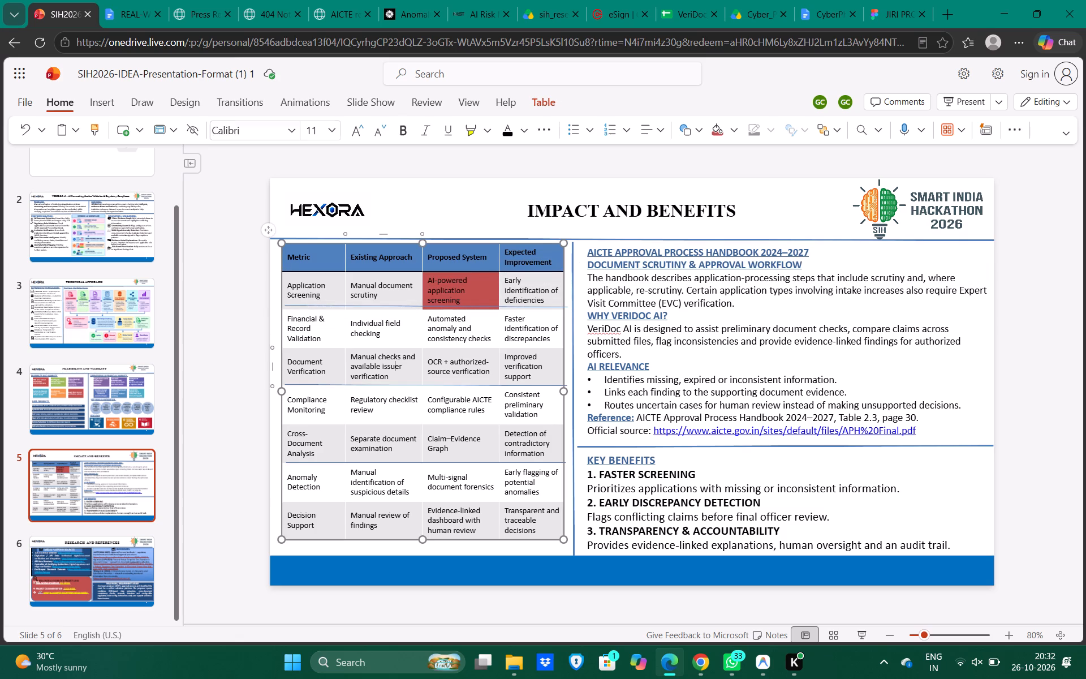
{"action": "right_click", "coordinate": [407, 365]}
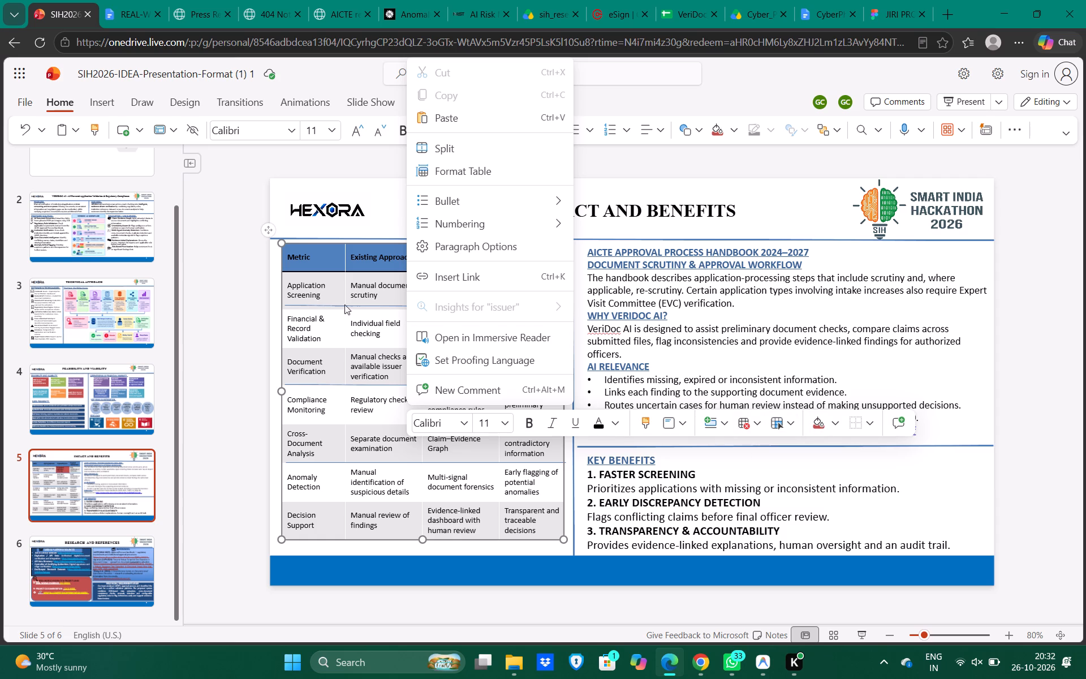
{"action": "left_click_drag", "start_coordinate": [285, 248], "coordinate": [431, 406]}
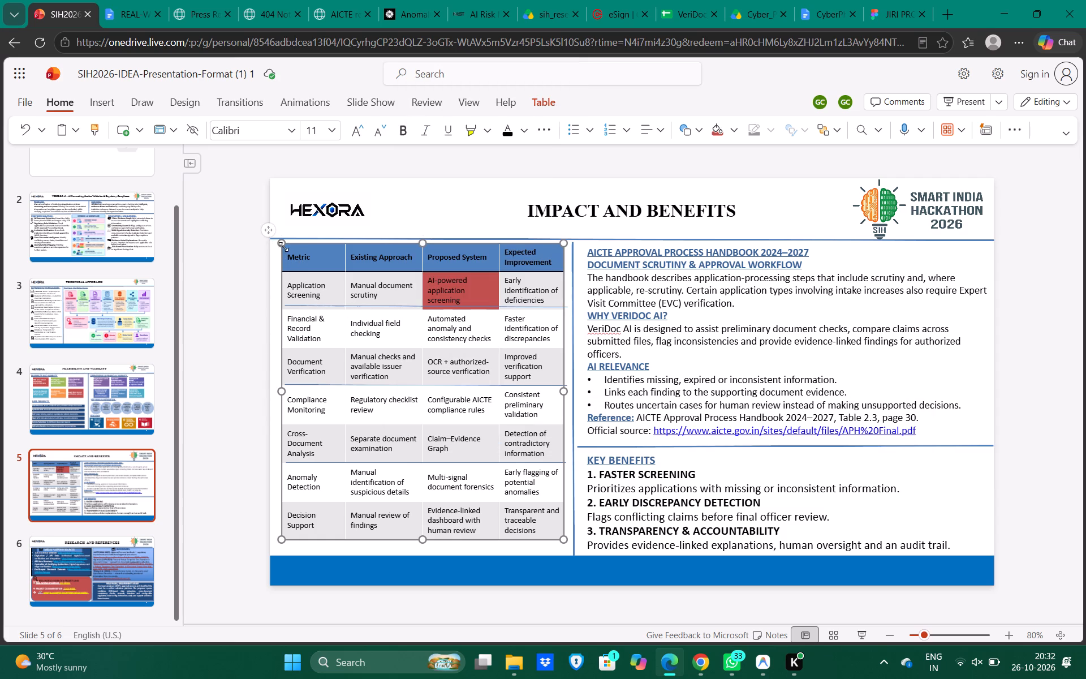
Reposition the horizontal line beneath the Impact and Benefits title slightly lower, just above the table's header row.
{"action": "left_click_drag", "start_coordinate": [287, 246], "coordinate": [290, 256]}
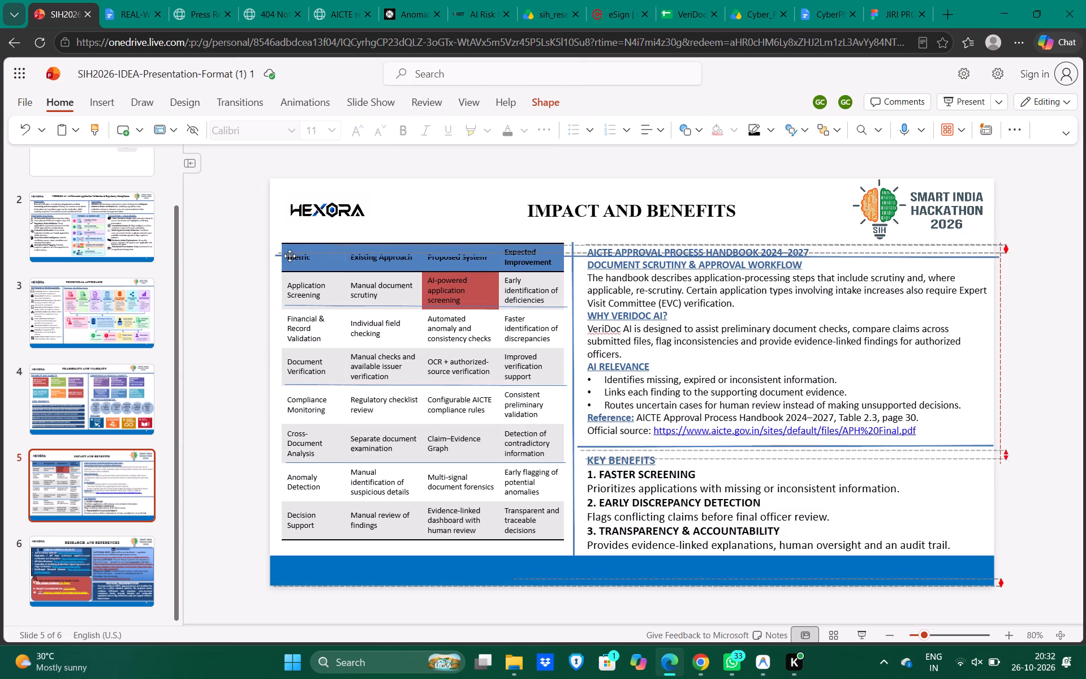
{"action": "left_click_drag", "start_coordinate": [290, 256], "coordinate": [291, 246]}
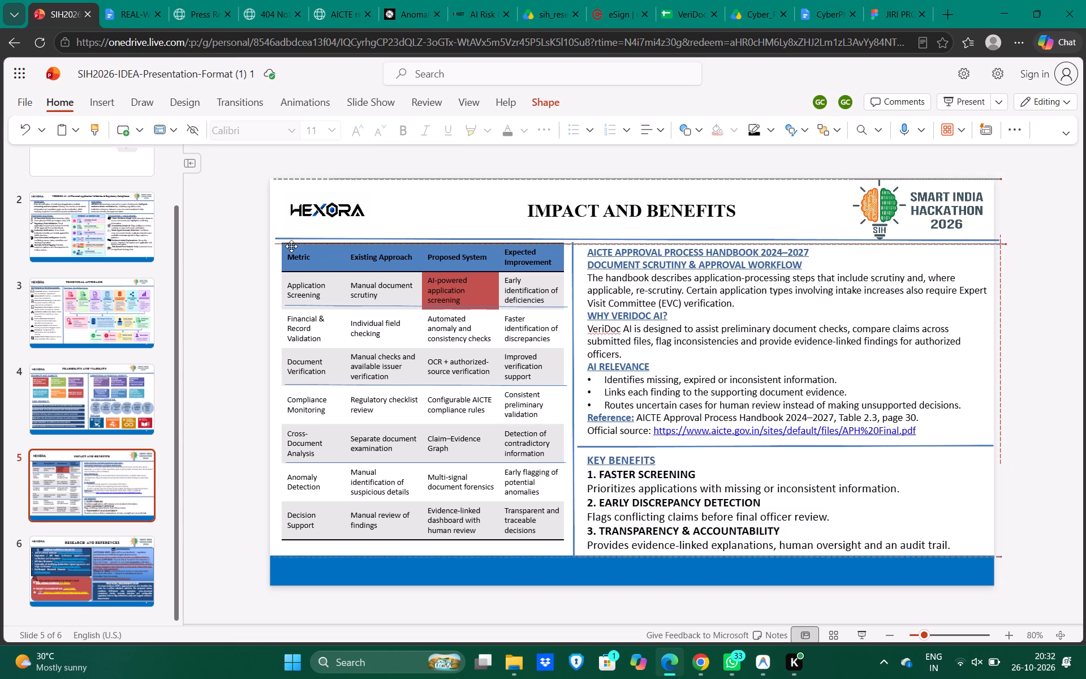
{"action": "left_click_drag", "start_coordinate": [291, 246], "coordinate": [294, 250]}
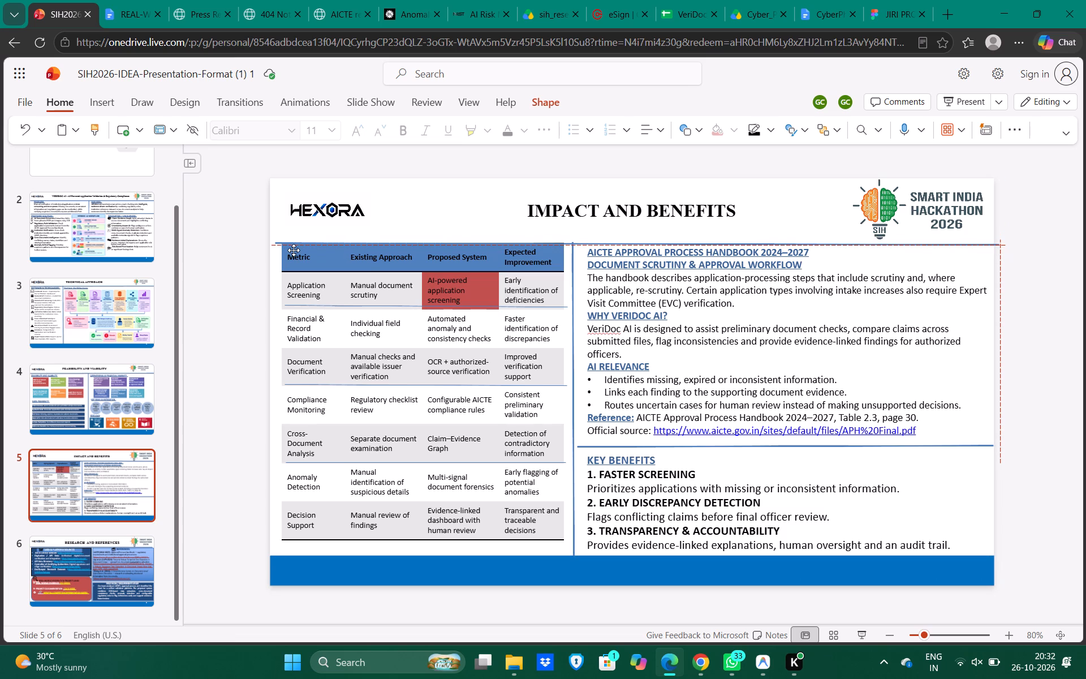
{"action": "left_click_drag", "start_coordinate": [294, 250], "coordinate": [294, 248]}
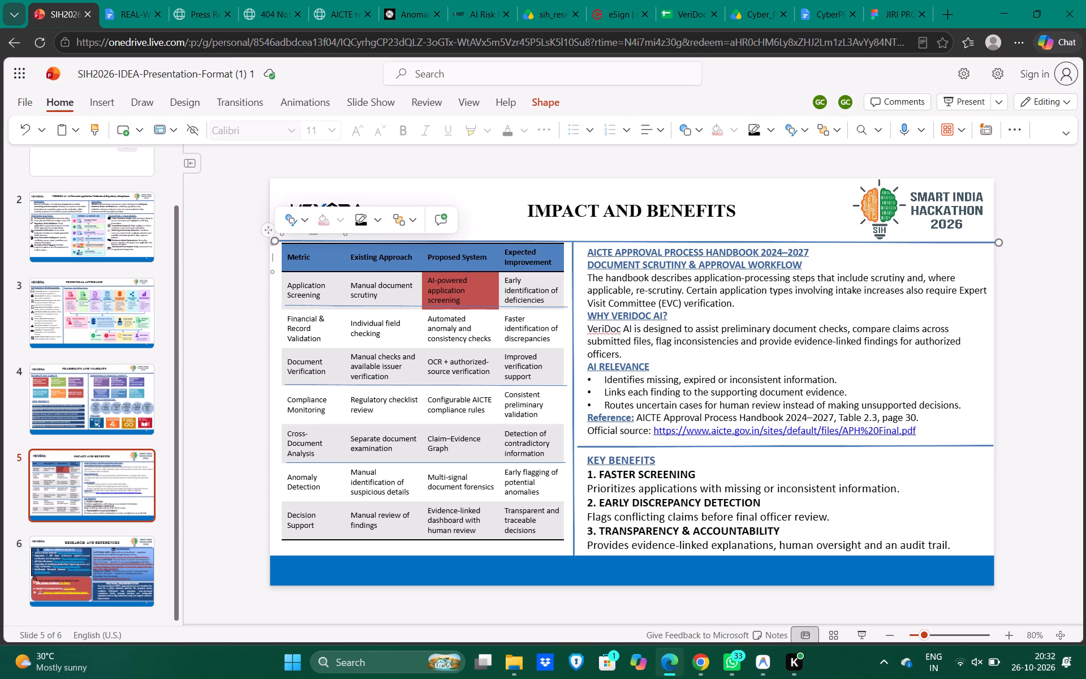
After checking slides 2 to 4, shade the Application Screening cell in slide 5's Metric column with the lightest theme blue.
{"action": "left_click", "coordinate": [98, 237]}
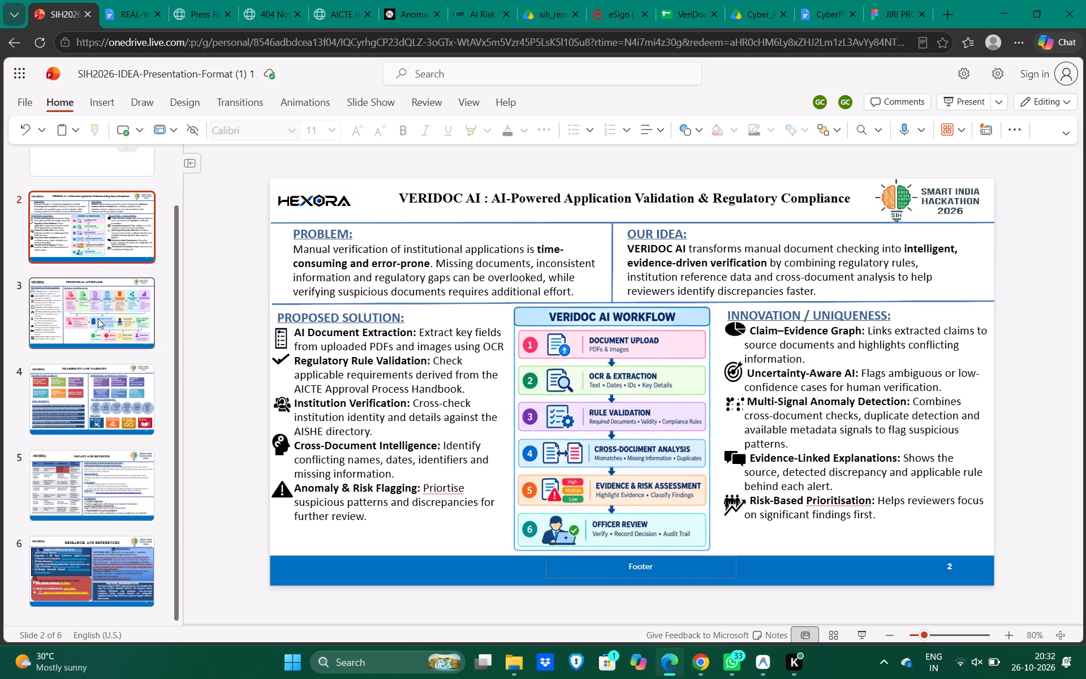
{"action": "left_click", "coordinate": [98, 319]}
{"action": "left_click", "coordinate": [92, 392]}
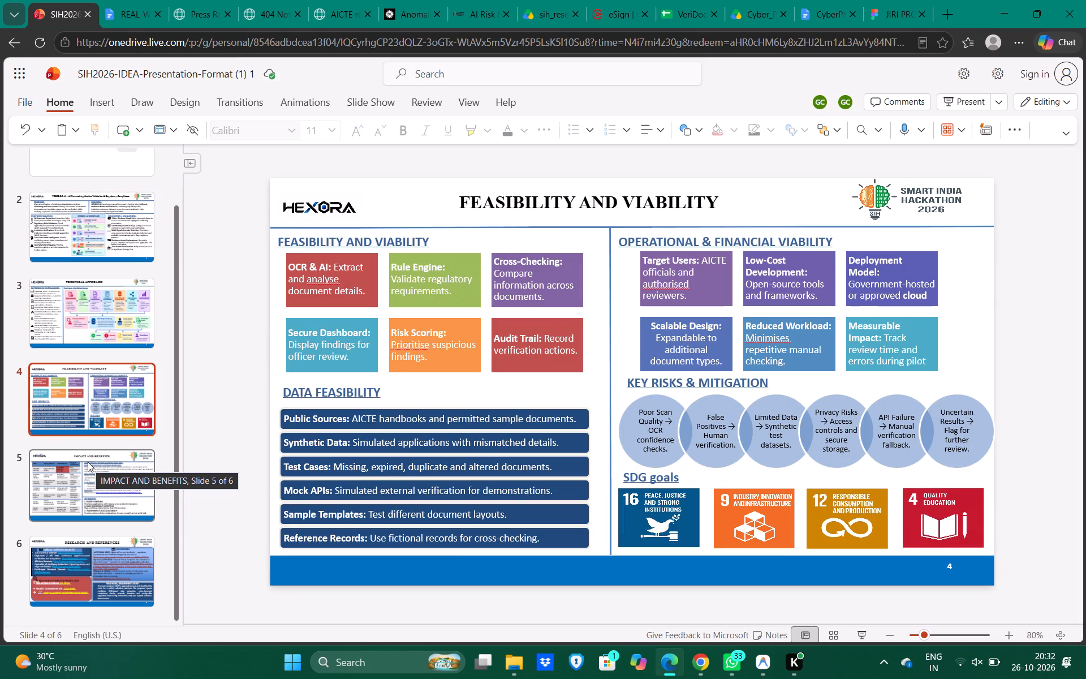
{"action": "left_click", "coordinate": [88, 462]}
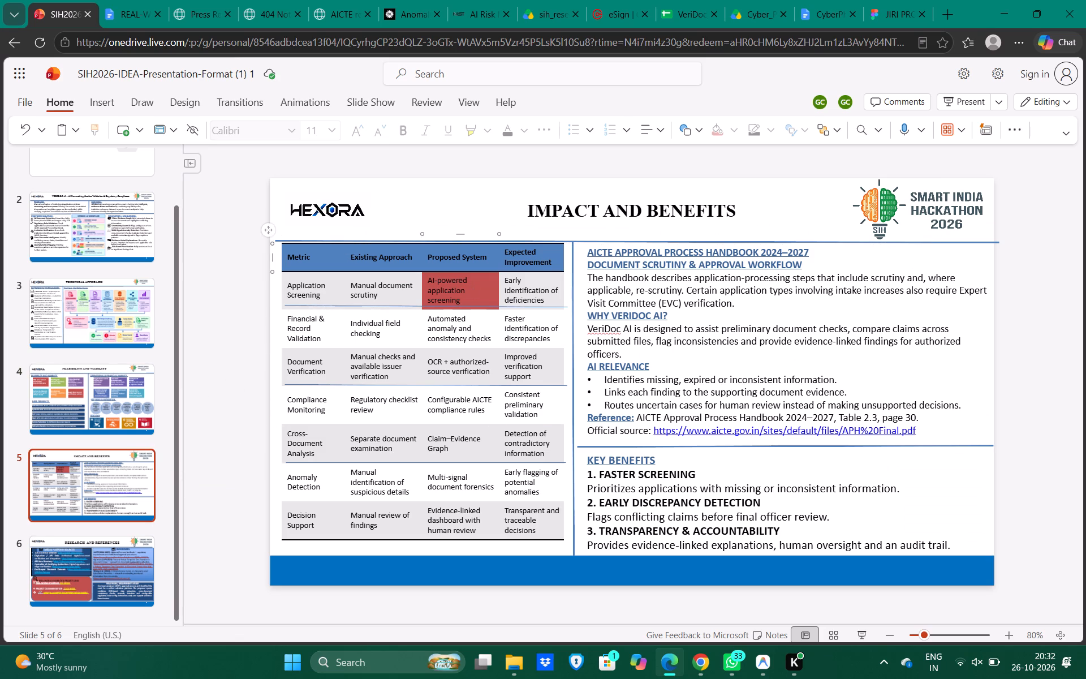
{"action": "left_click", "coordinate": [301, 285]}
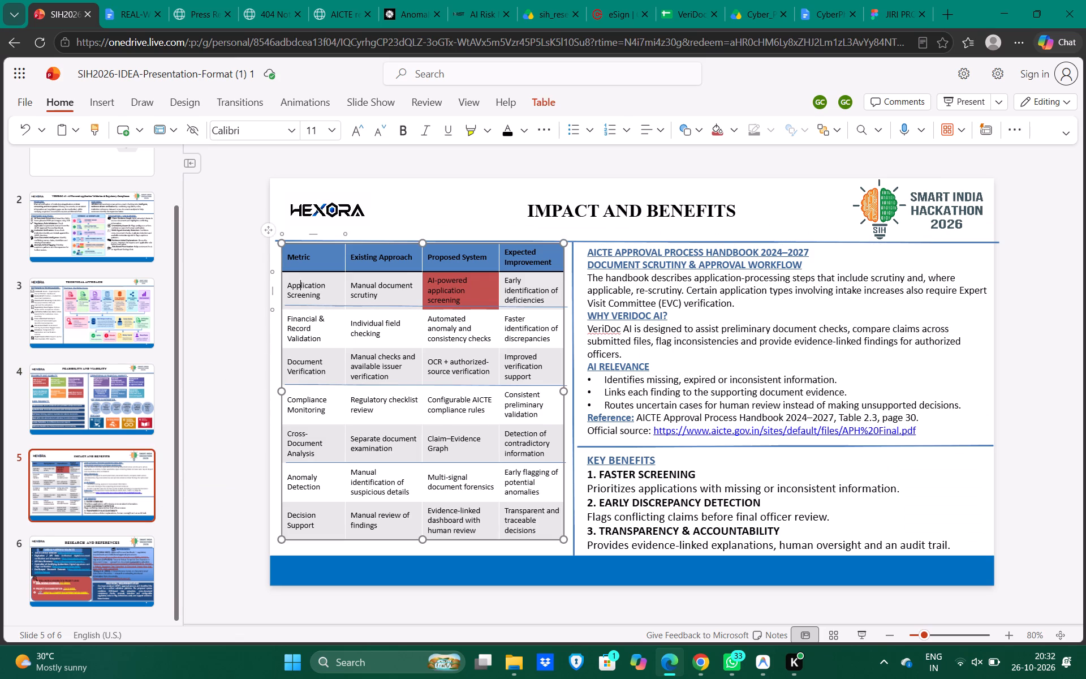
{"action": "right_click", "coordinate": [301, 285]}
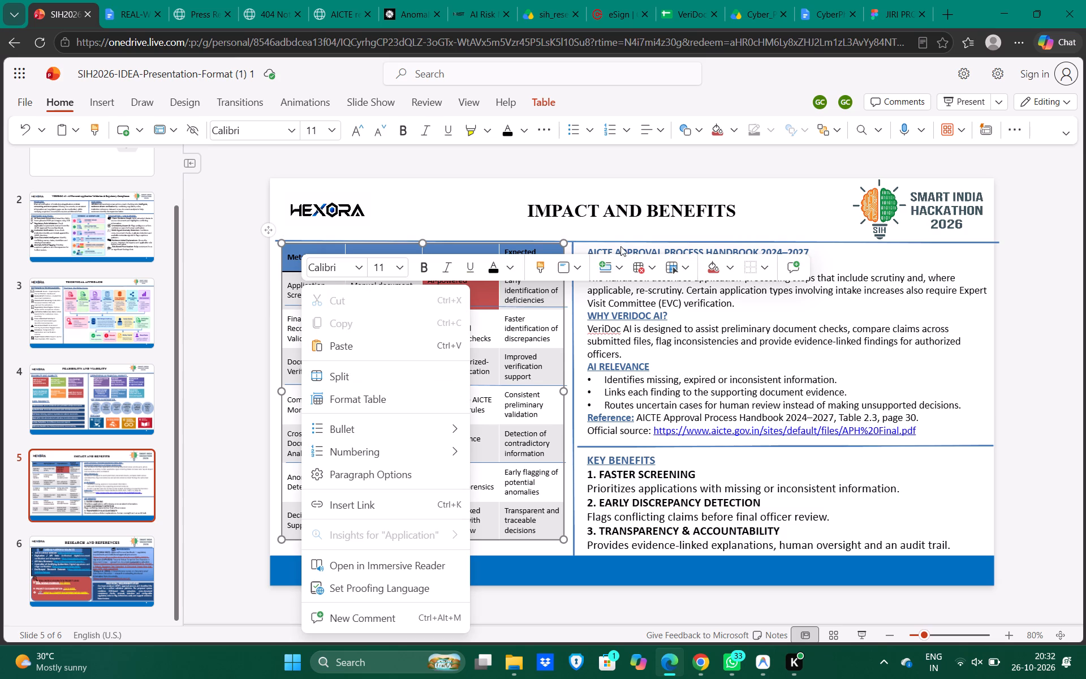
{"action": "left_click", "coordinate": [730, 270]}
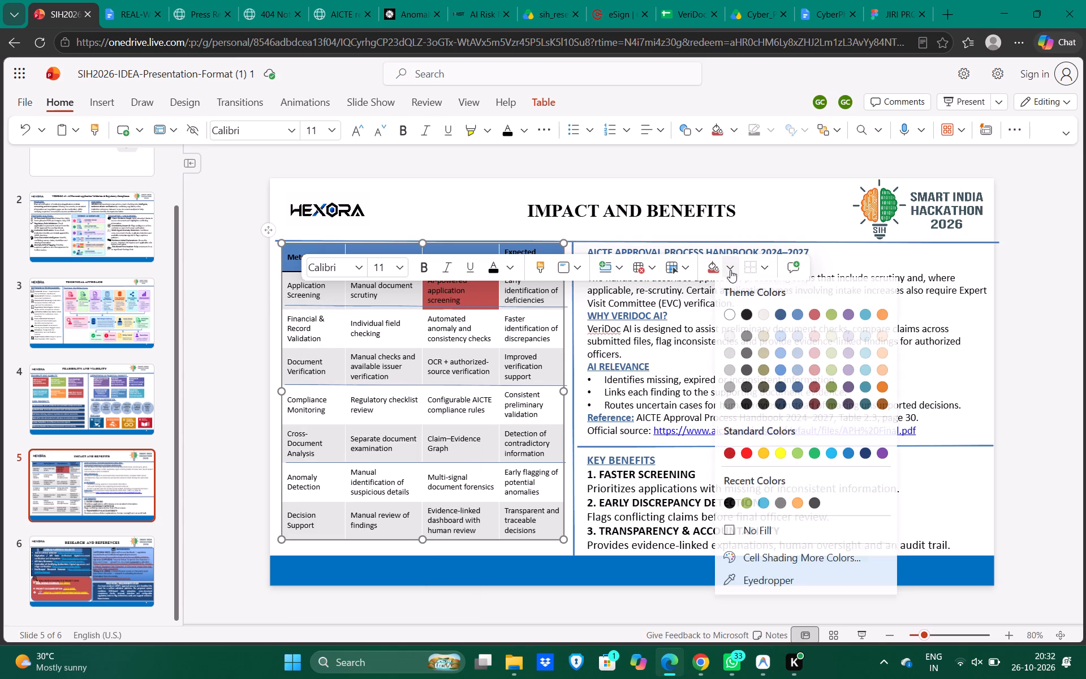
{"action": "left_click", "coordinate": [793, 340]}
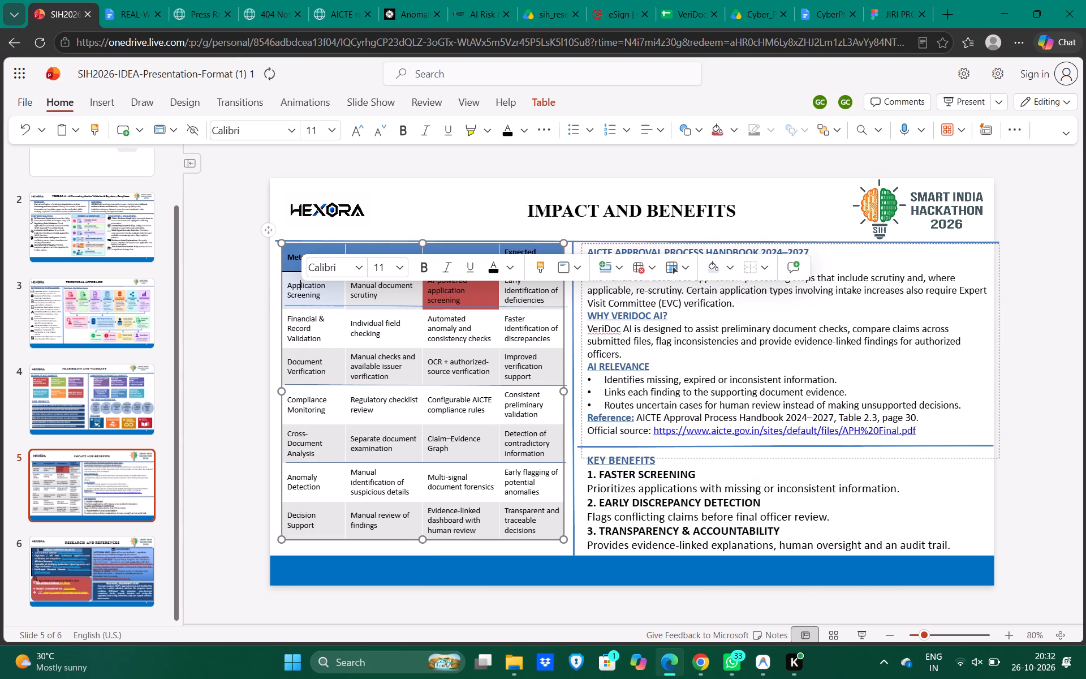
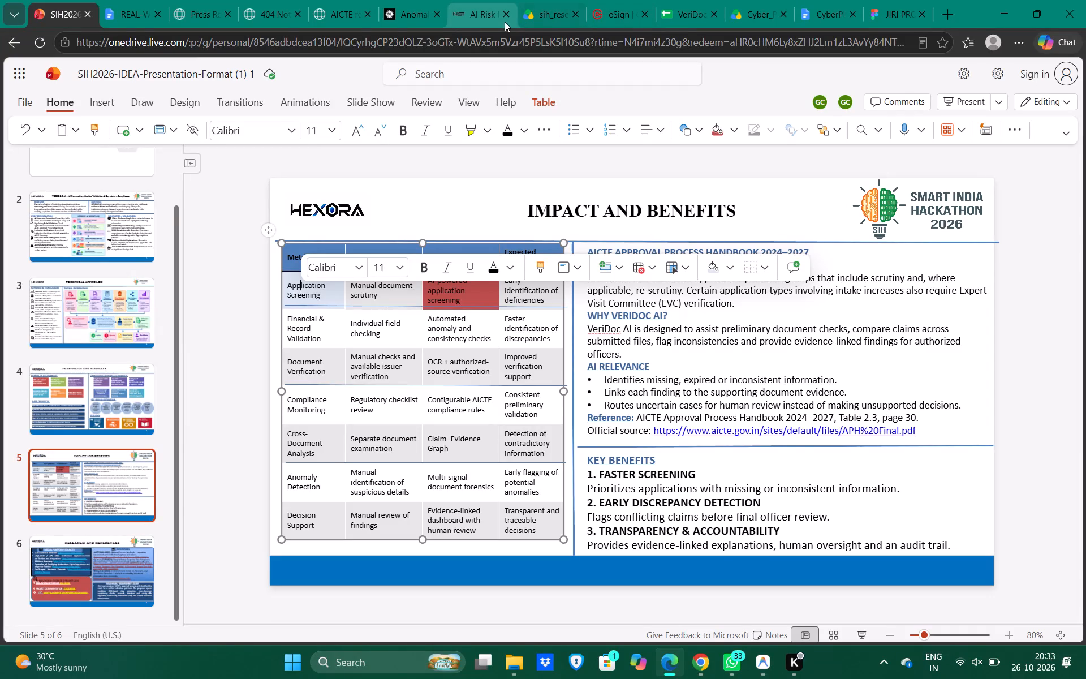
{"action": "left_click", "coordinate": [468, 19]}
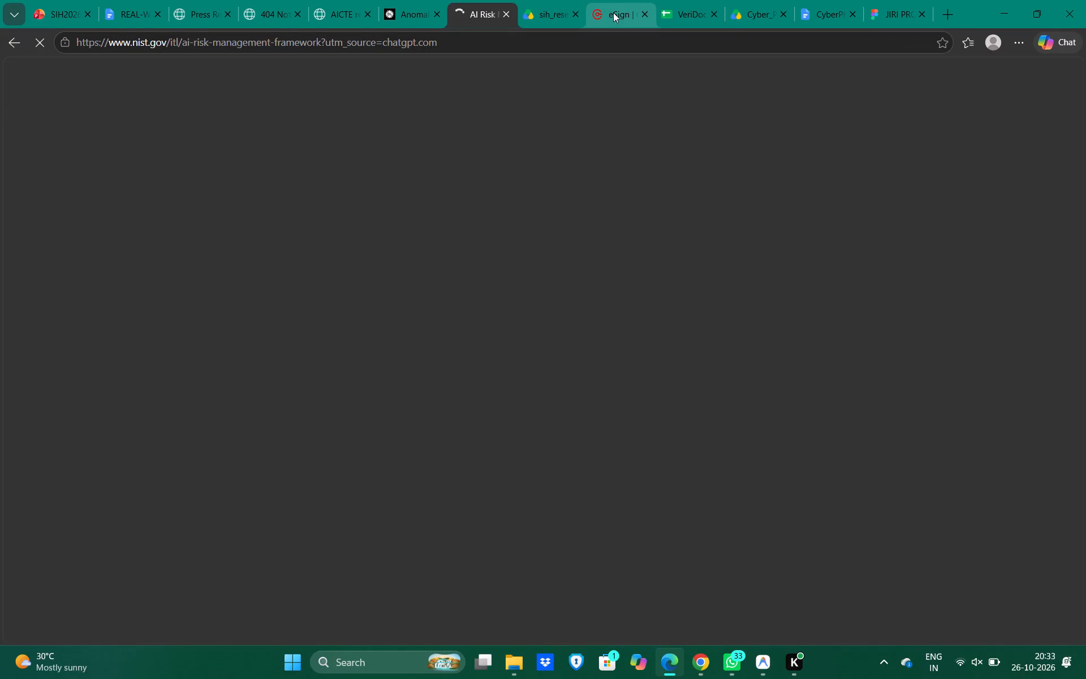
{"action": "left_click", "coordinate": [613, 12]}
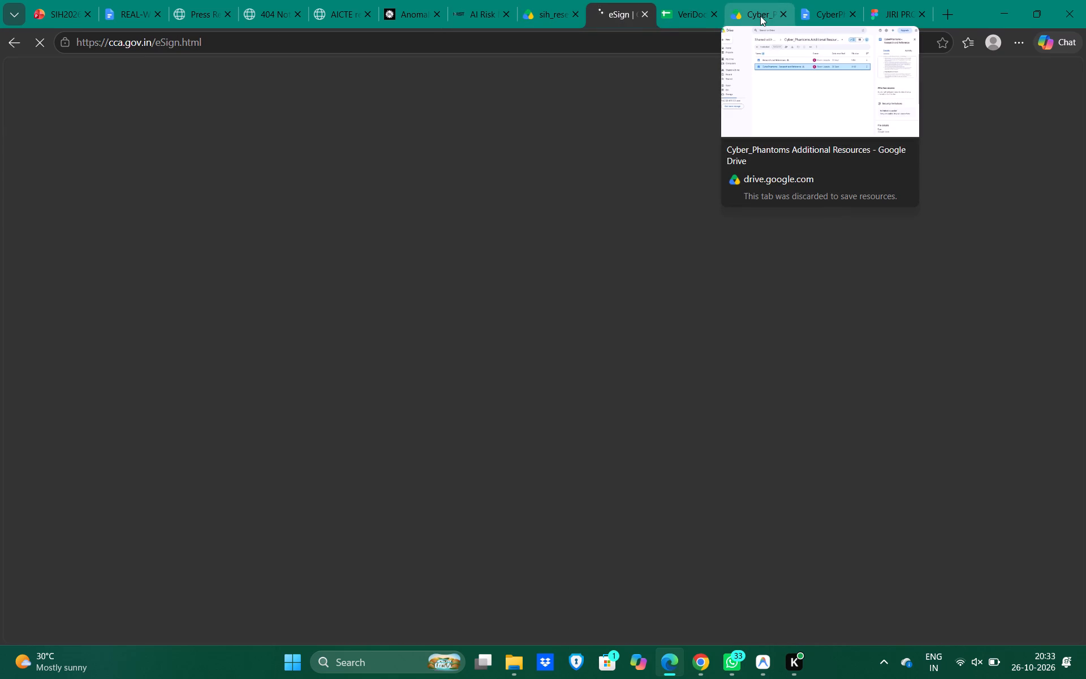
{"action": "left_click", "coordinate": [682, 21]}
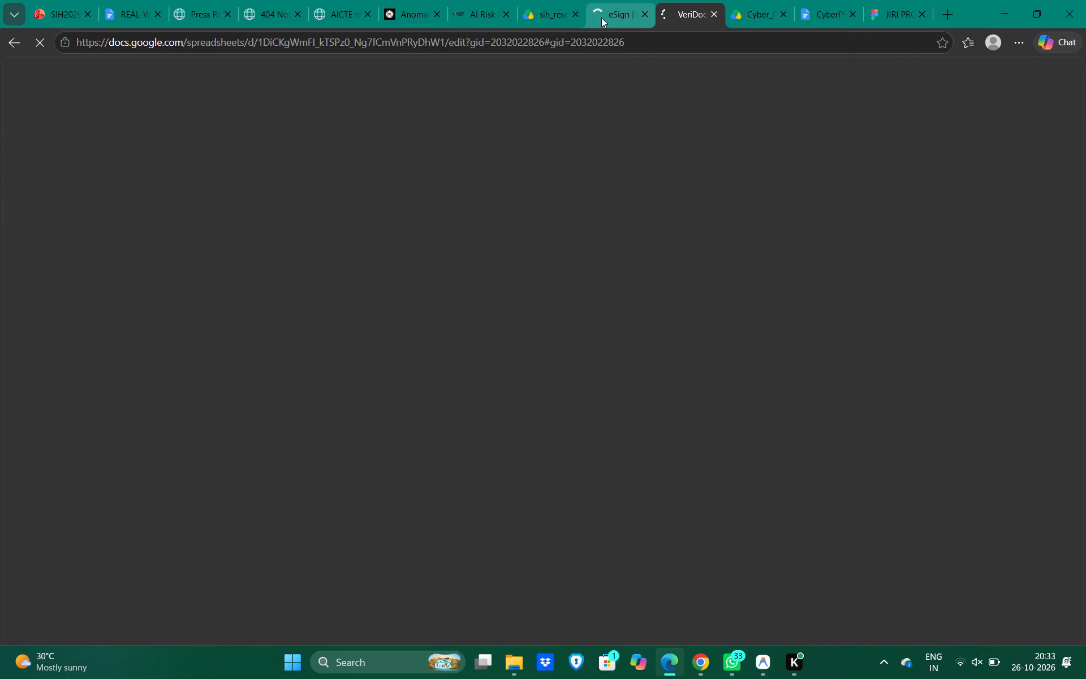
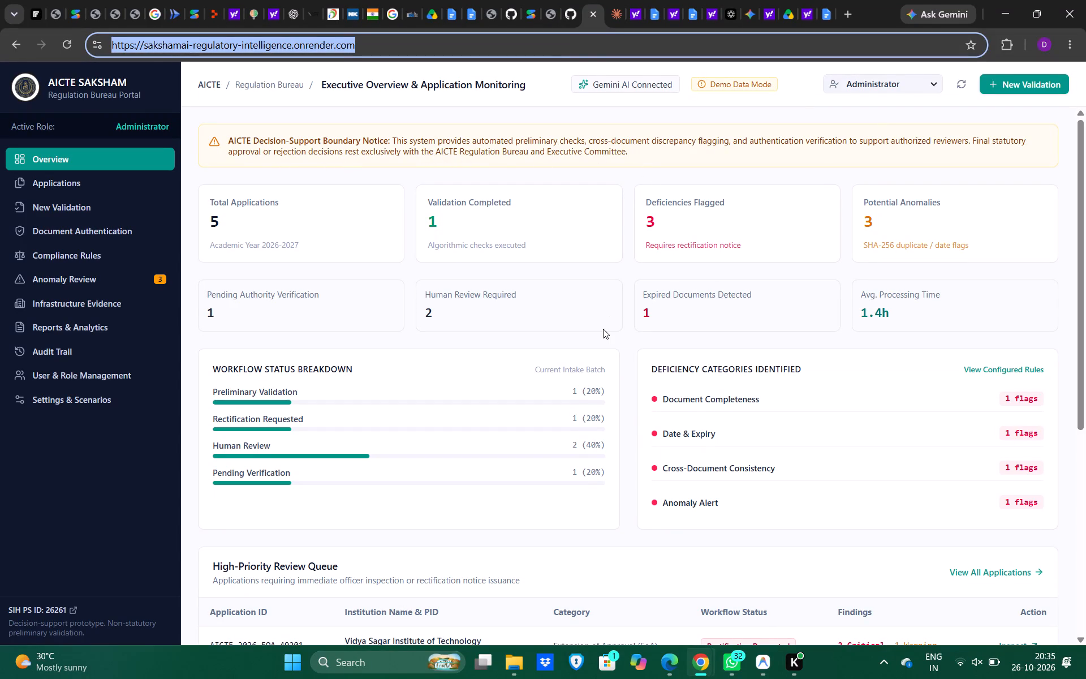
Look over the AICTE SAKSHAM portal's Overview dashboard, including the High-Priority Review Queue and Recent Audit Log Activity.
{"action": "scroll", "coordinate": [603, 329], "scroll_direction": "down", "scroll_amount": 16}
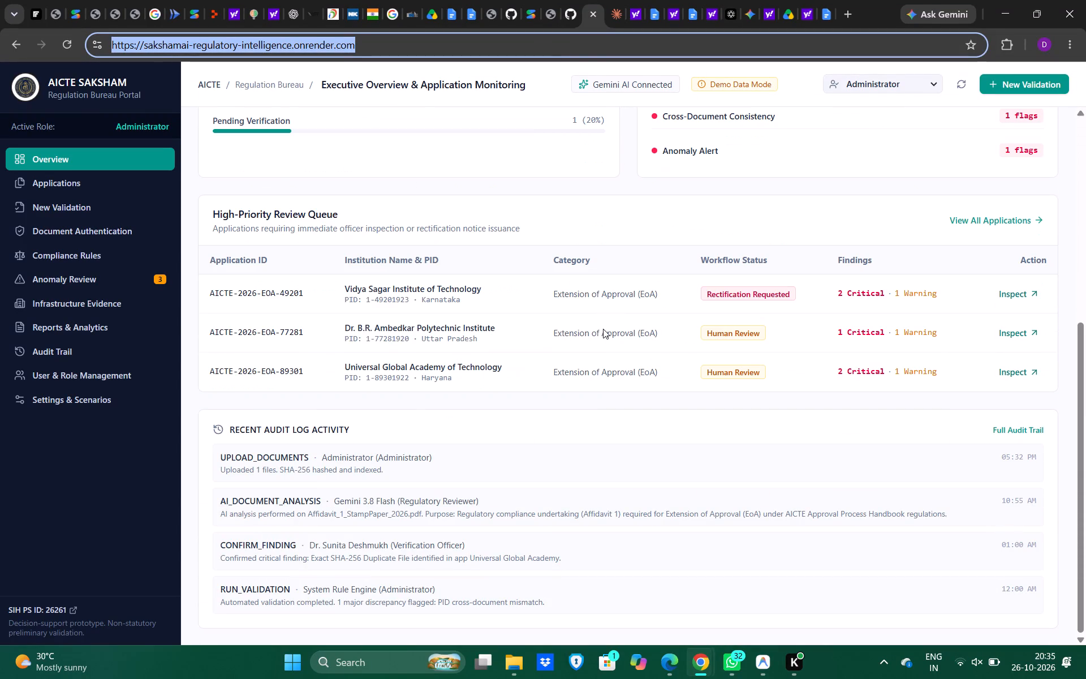
{"action": "scroll", "coordinate": [602, 329], "scroll_direction": "up", "scroll_amount": 12}
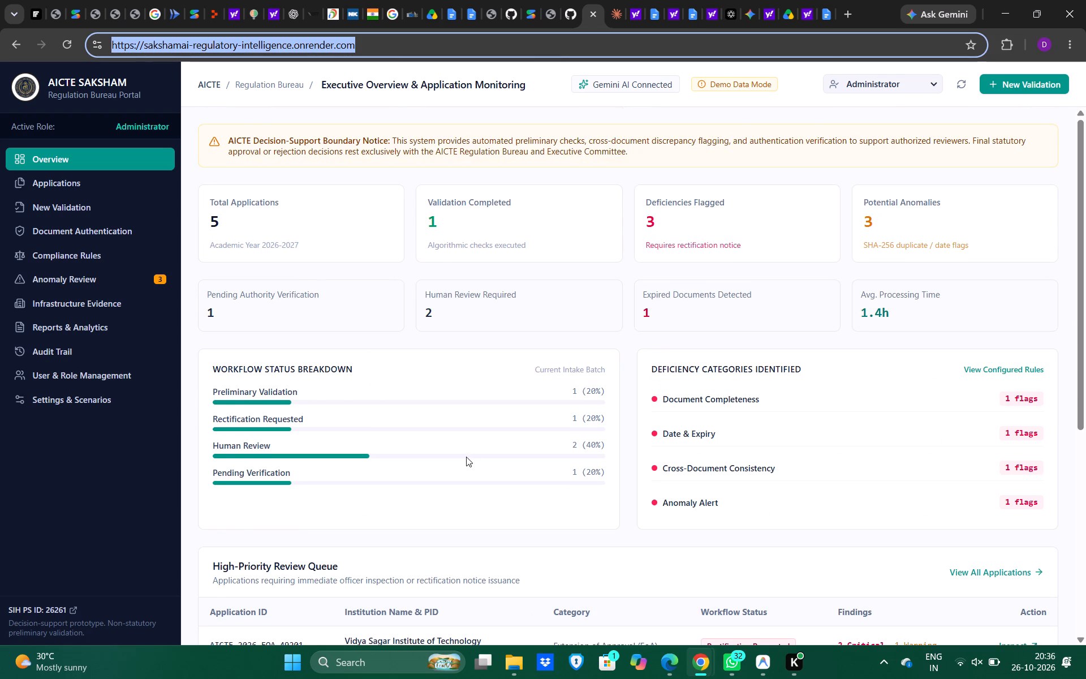
Examine the portal's Executive Overview page, including the High-Priority Review Queue and the recent audit log activity.
{"action": "scroll", "coordinate": [466, 458], "scroll_direction": "down", "scroll_amount": 15}
{"action": "scroll", "coordinate": [472, 455], "scroll_direction": "up", "scroll_amount": 13}
{"action": "scroll", "coordinate": [473, 454], "scroll_direction": "down", "scroll_amount": 8}
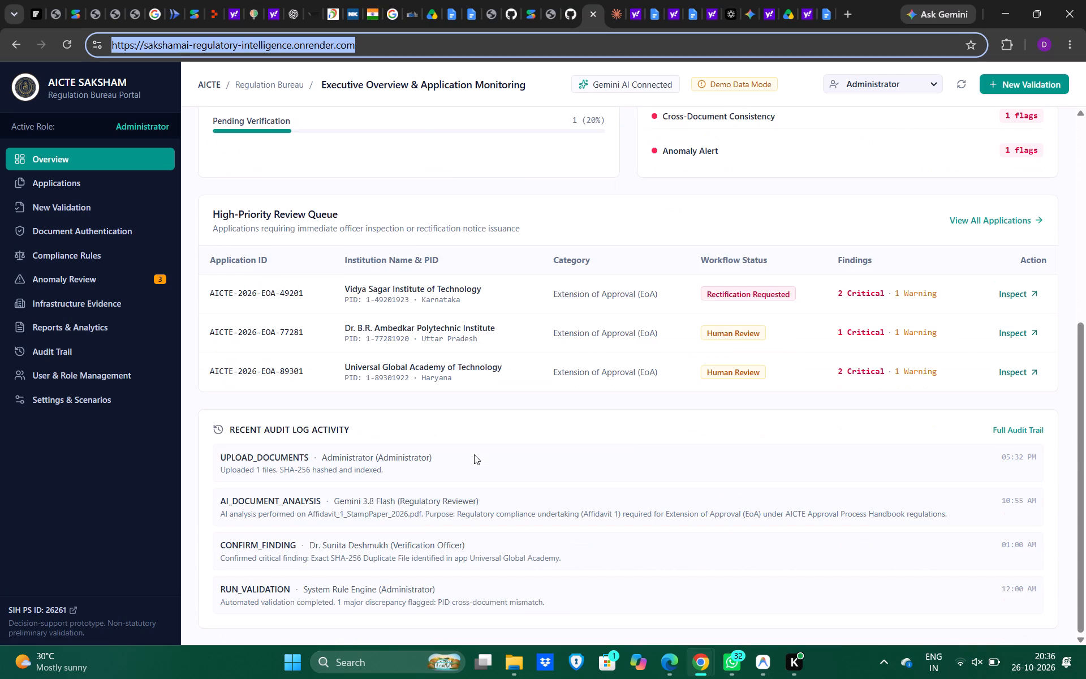
{"action": "scroll", "coordinate": [474, 454], "scroll_direction": "down", "scroll_amount": 7}
{"action": "scroll", "coordinate": [474, 454], "scroll_direction": "up", "scroll_amount": 15}
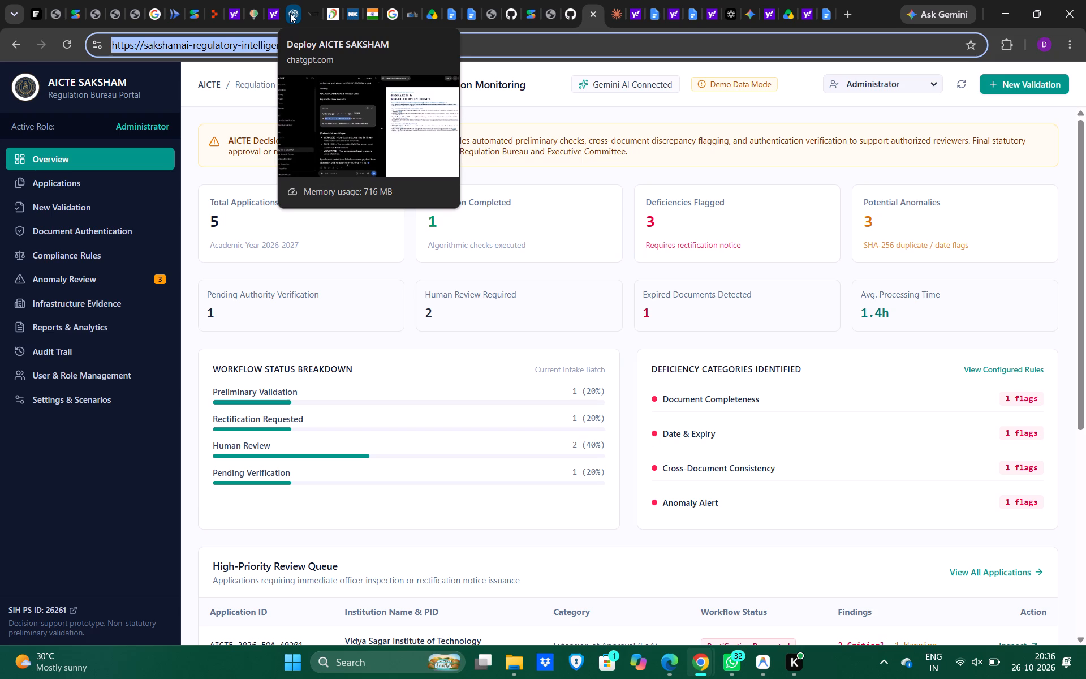
Switch to Edge and return to the Impact and Benefits slide of the SIH2026 presentation.
{"action": "left_click", "coordinate": [676, 652]}
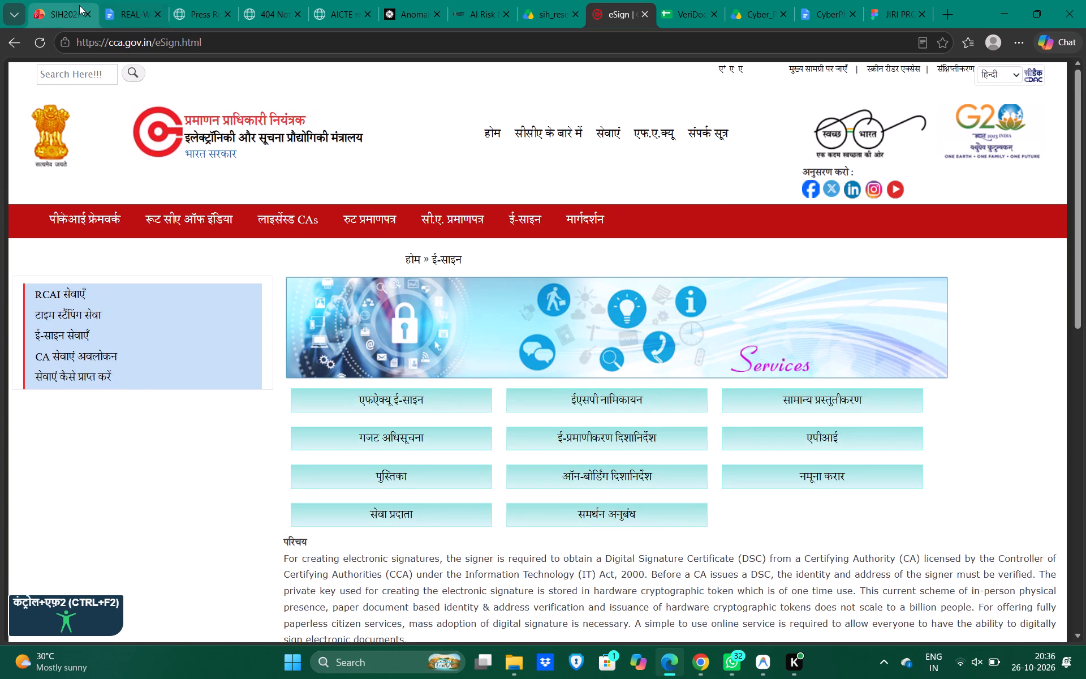
{"action": "left_click", "coordinate": [76, 6]}
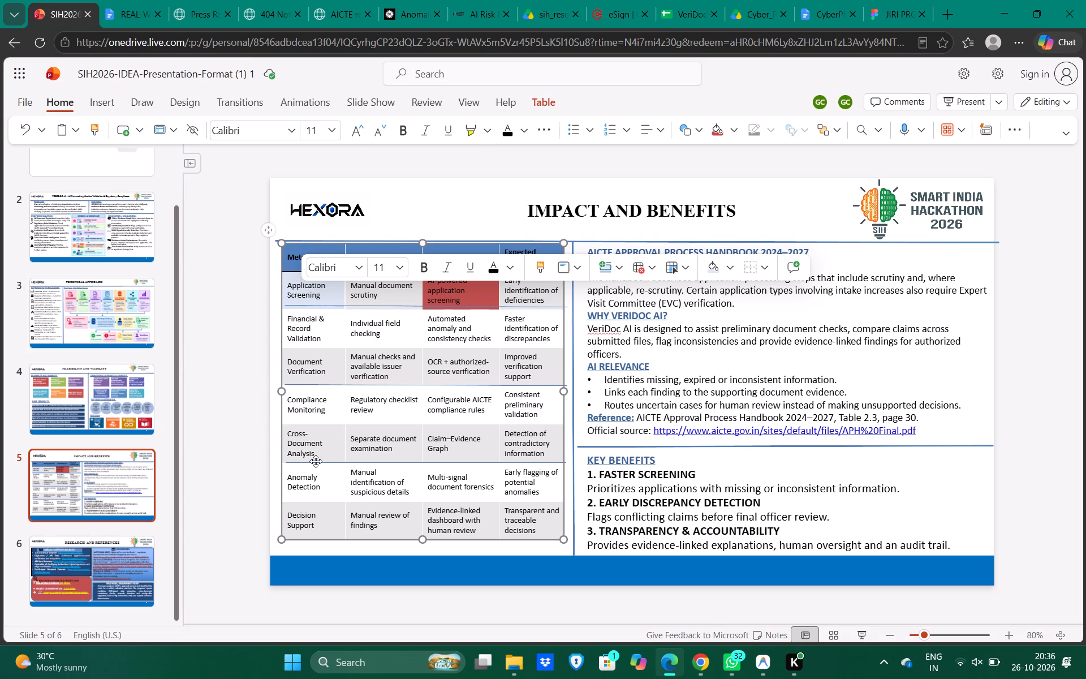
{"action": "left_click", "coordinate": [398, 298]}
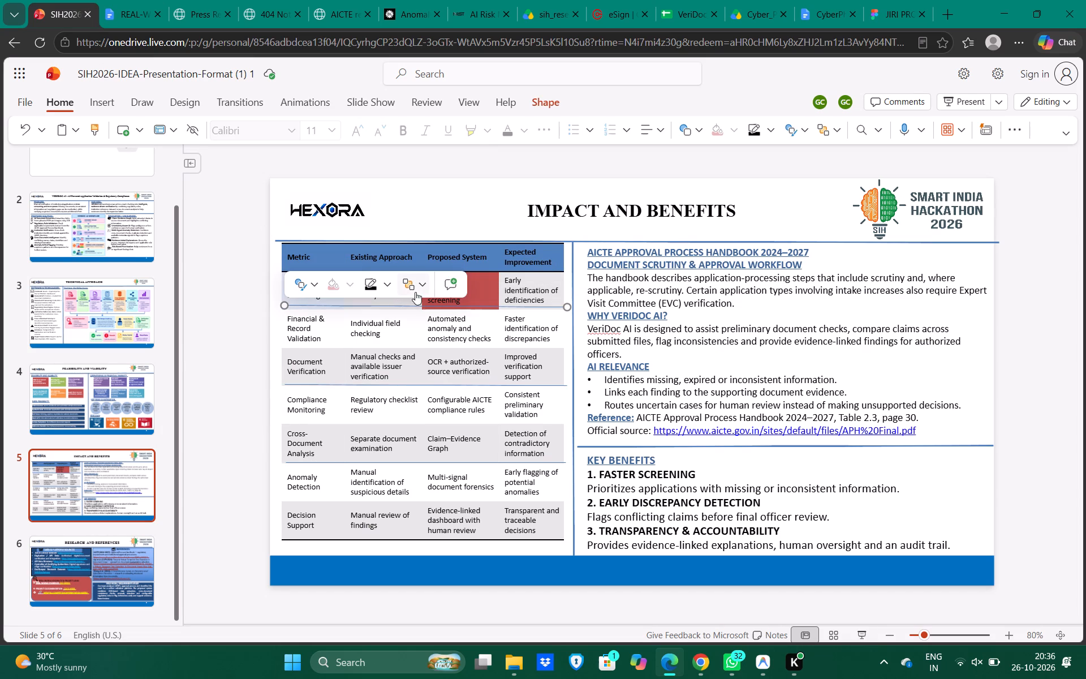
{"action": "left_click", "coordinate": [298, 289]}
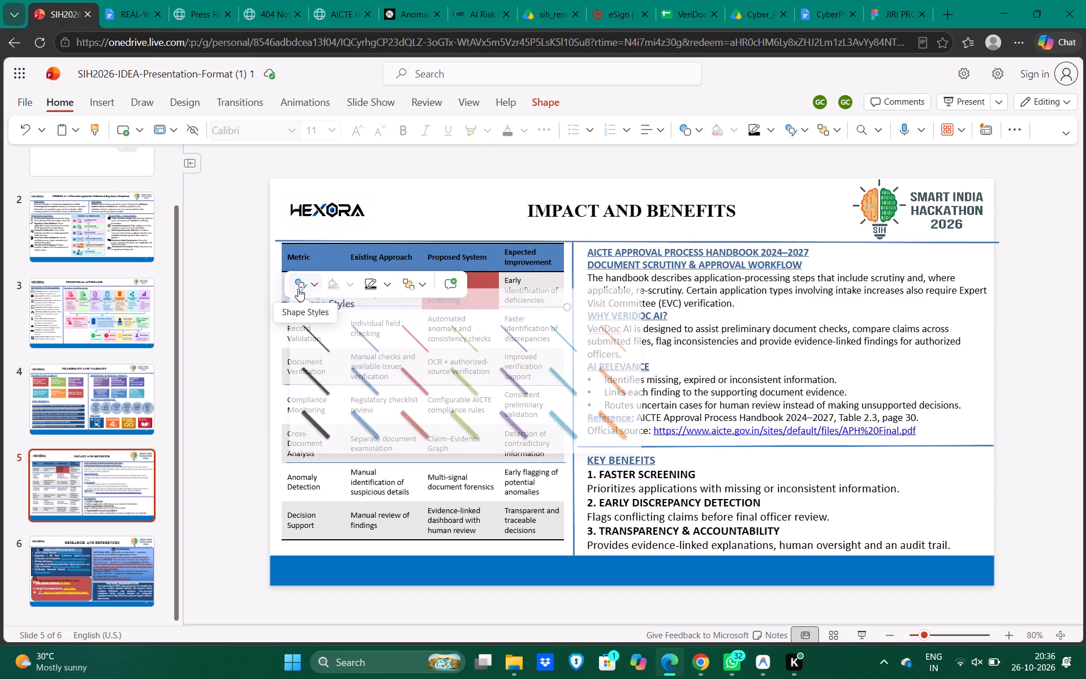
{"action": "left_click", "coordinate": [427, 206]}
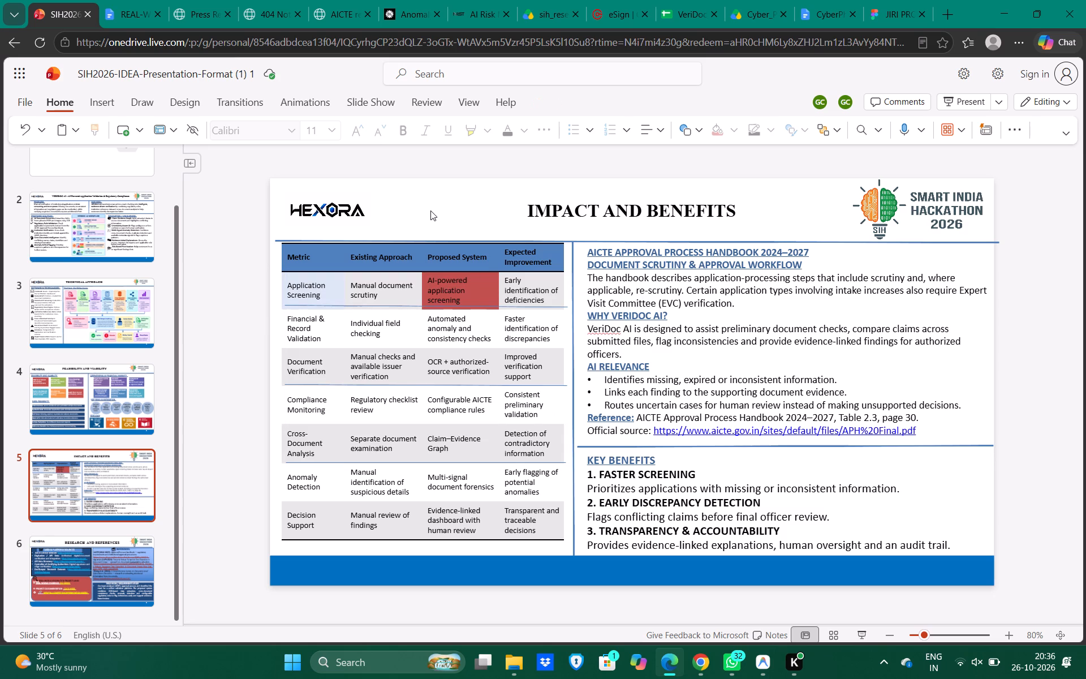
Look over the slide thumbnails of the SIH2026 presentation.
{"action": "scroll", "coordinate": [92, 395], "scroll_direction": "up", "scroll_amount": 5}
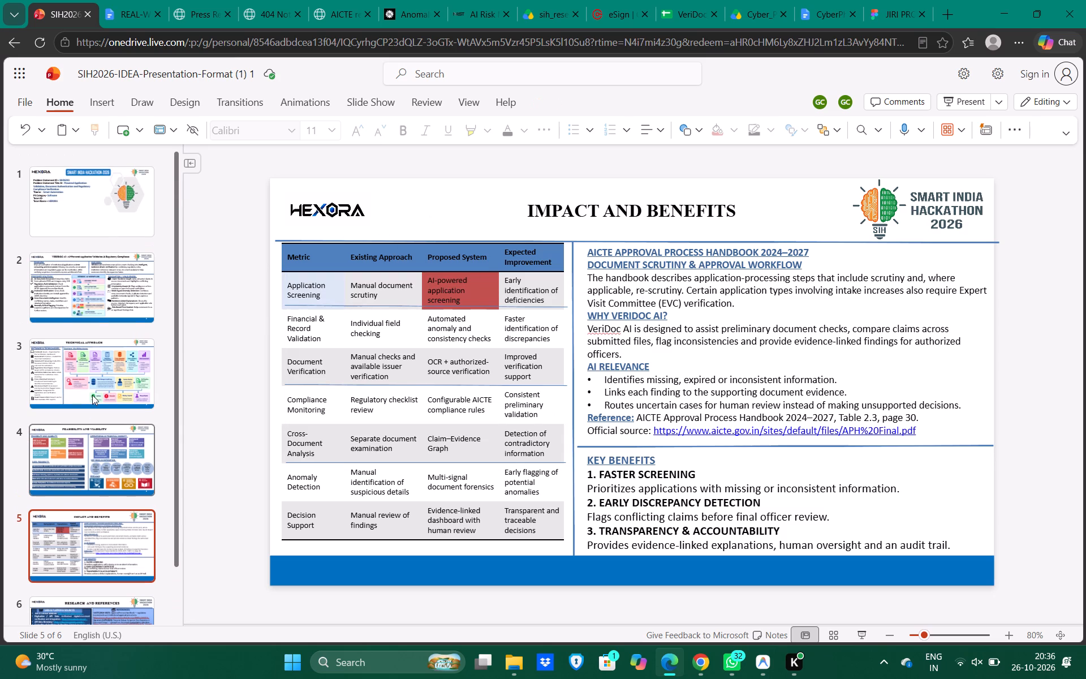
{"action": "scroll", "coordinate": [92, 395], "scroll_direction": "down", "scroll_amount": 6}
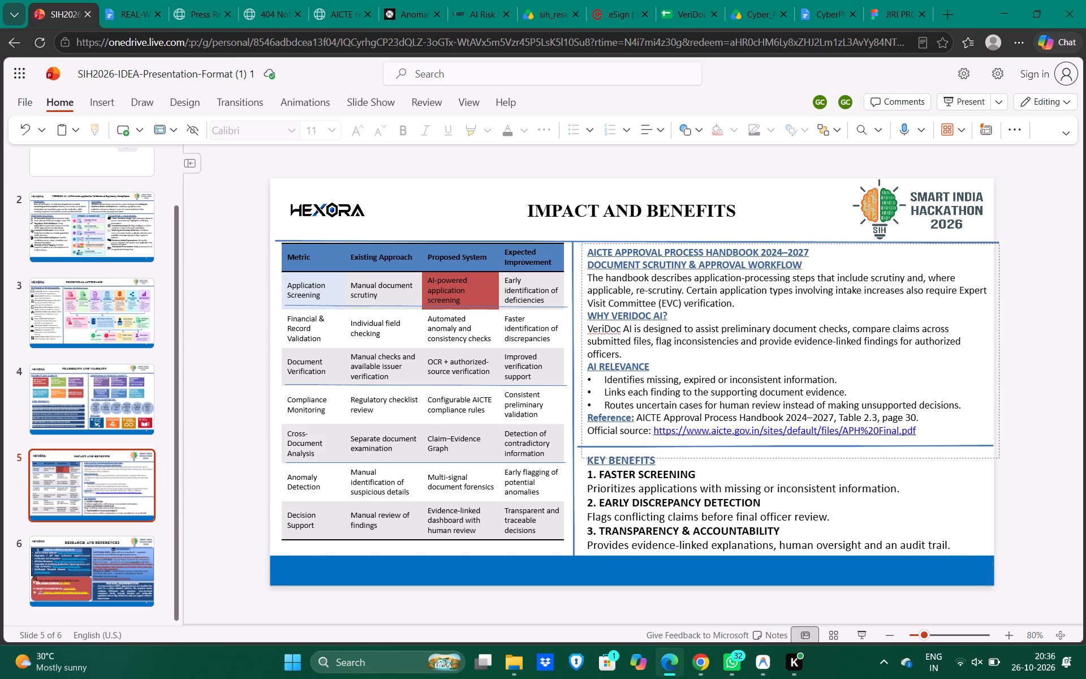
{"action": "scroll", "coordinate": [116, 515], "scroll_direction": "down", "scroll_amount": 8}
{"action": "scroll", "coordinate": [116, 516], "scroll_direction": "up", "scroll_amount": 3}
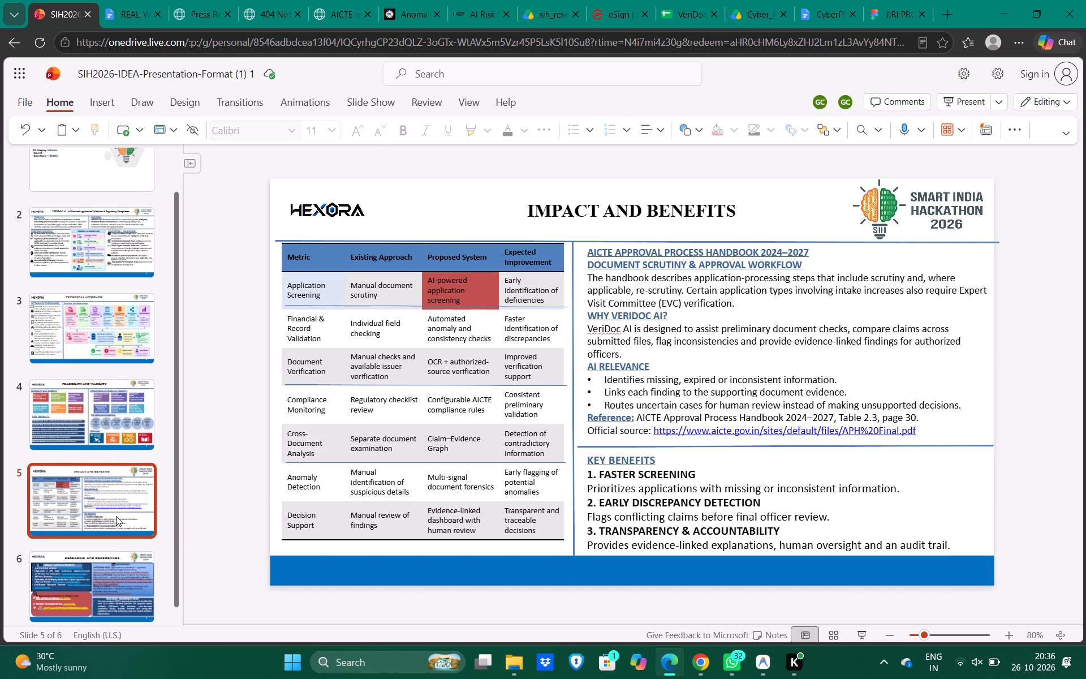
{"action": "scroll", "coordinate": [116, 516], "scroll_direction": "up", "scroll_amount": 5}
{"action": "scroll", "coordinate": [116, 516], "scroll_direction": "down", "scroll_amount": 9}
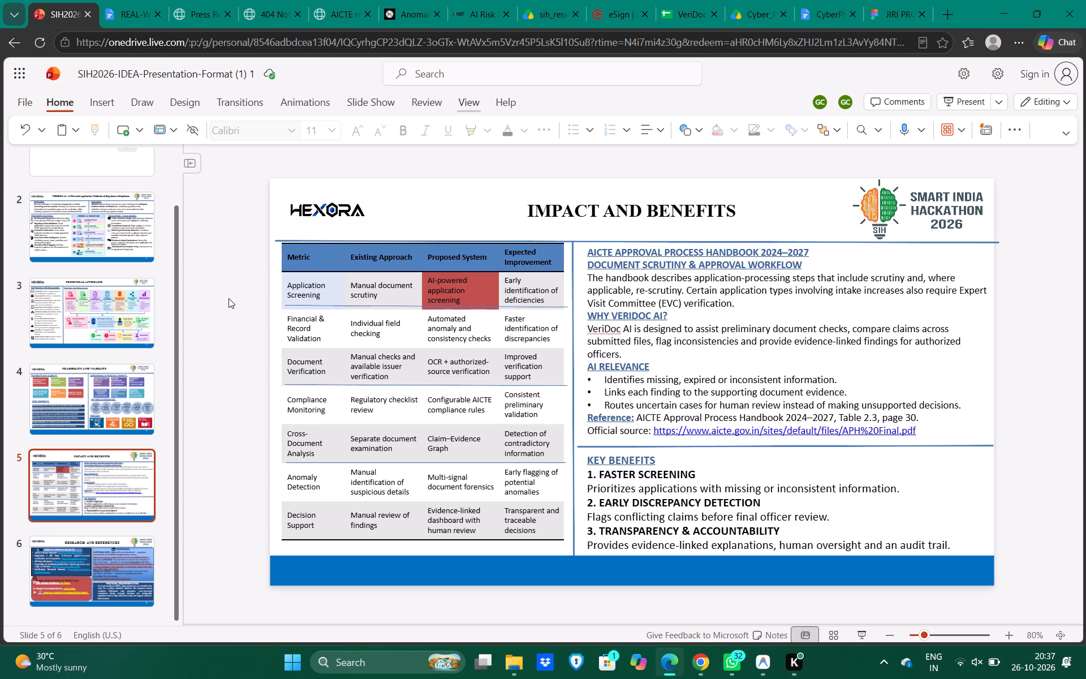
{"action": "scroll", "coordinate": [103, 411], "scroll_direction": "down", "scroll_amount": 7}
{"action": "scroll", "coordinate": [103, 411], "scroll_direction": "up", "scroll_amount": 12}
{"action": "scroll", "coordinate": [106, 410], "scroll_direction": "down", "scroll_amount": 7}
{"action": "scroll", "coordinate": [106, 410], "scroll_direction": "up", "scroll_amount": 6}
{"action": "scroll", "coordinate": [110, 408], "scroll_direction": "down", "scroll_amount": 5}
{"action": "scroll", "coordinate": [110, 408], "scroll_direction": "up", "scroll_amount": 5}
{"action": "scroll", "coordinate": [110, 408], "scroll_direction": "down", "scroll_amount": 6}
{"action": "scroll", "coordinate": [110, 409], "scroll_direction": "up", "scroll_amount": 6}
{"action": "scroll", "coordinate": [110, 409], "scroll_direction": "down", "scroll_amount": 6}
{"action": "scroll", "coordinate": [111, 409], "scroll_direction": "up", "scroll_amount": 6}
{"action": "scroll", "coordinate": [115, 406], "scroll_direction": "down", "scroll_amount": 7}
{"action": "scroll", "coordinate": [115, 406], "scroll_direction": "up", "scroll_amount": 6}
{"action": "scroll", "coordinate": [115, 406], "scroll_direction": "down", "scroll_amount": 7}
Switch to Chrome and check the AICTE SAKSHAM portal's Overview and Document Authentication pages.
{"action": "left_click", "coordinate": [661, 603]}
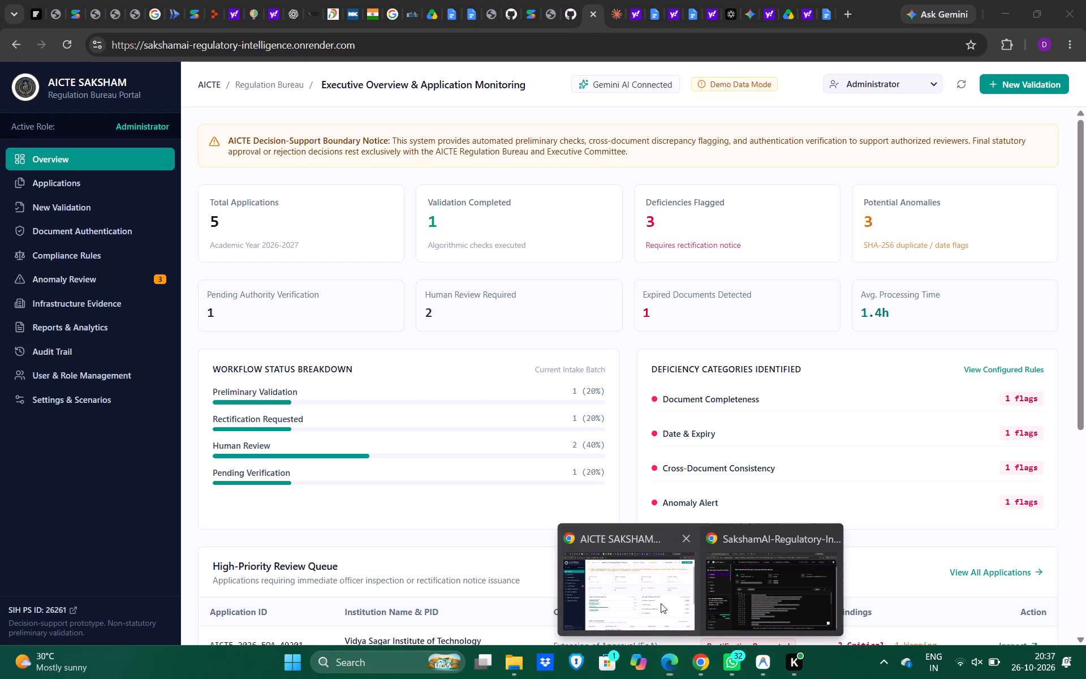
{"action": "scroll", "coordinate": [510, 571], "scroll_direction": "down", "scroll_amount": 7}
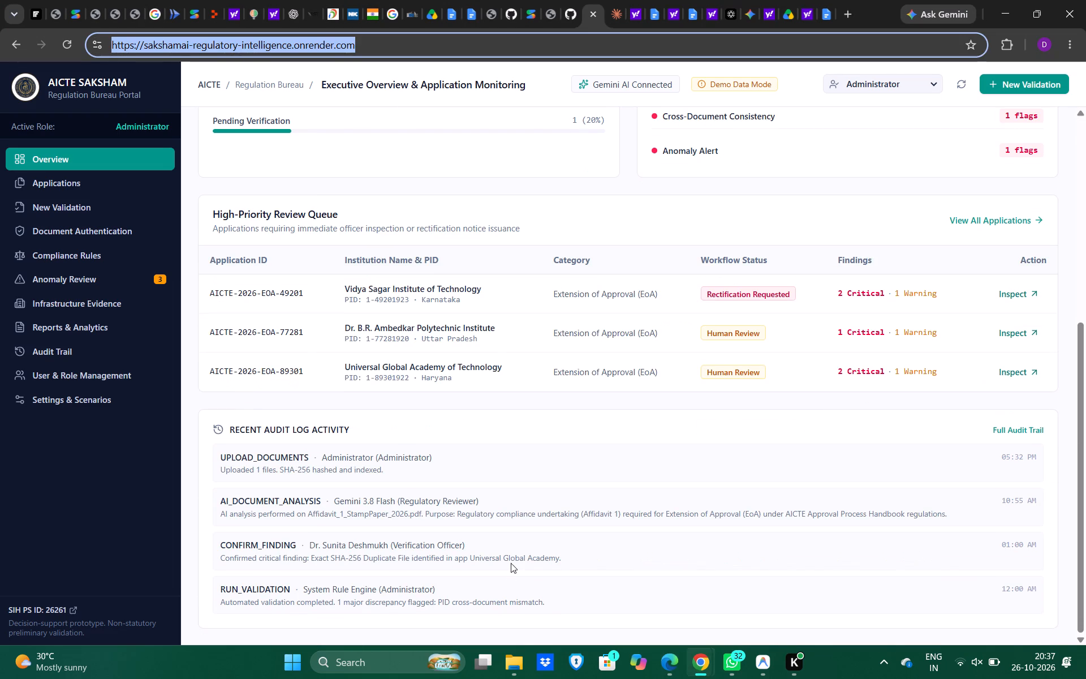
{"action": "scroll", "coordinate": [510, 563], "scroll_direction": "up", "scroll_amount": 12}
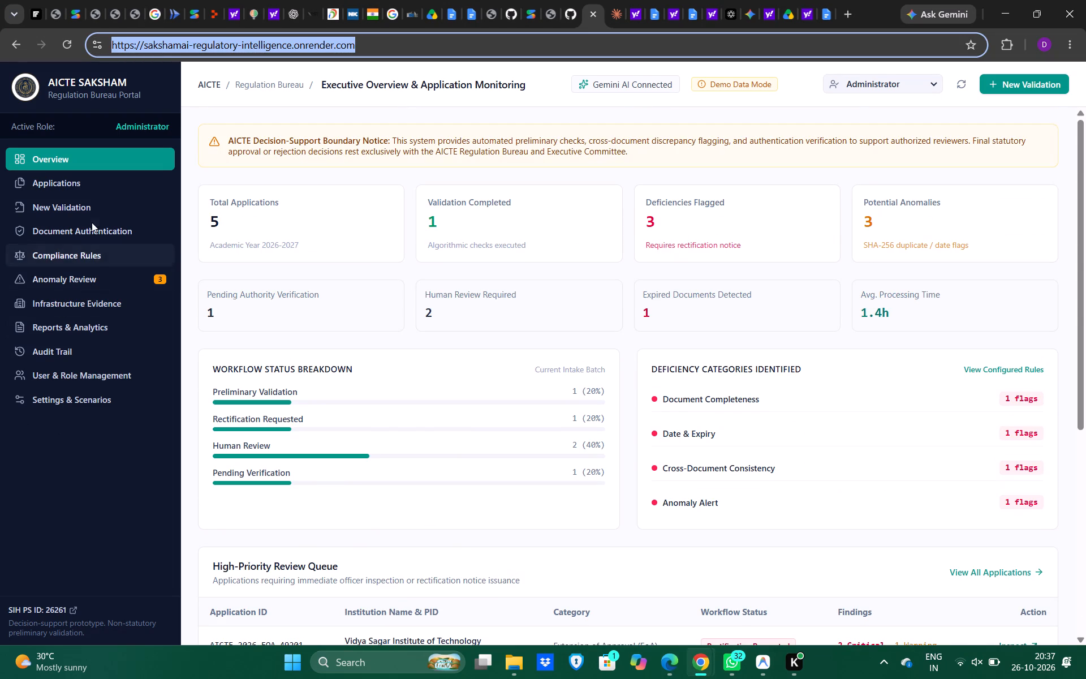
{"action": "left_click", "coordinate": [93, 229]}
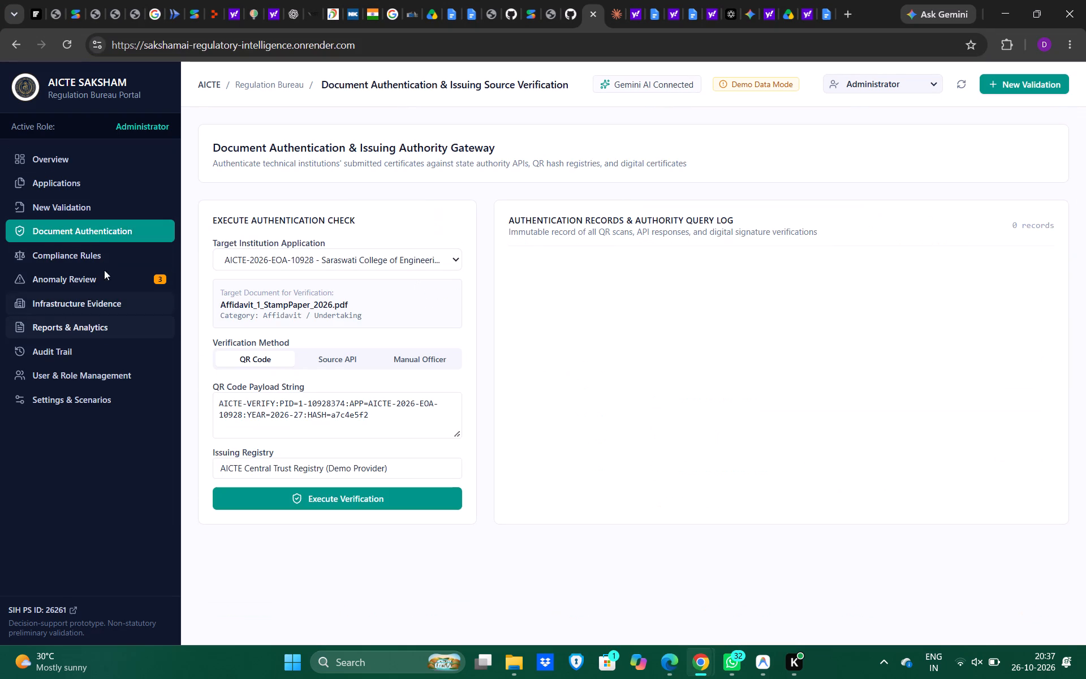
{"action": "left_click", "coordinate": [68, 156]}
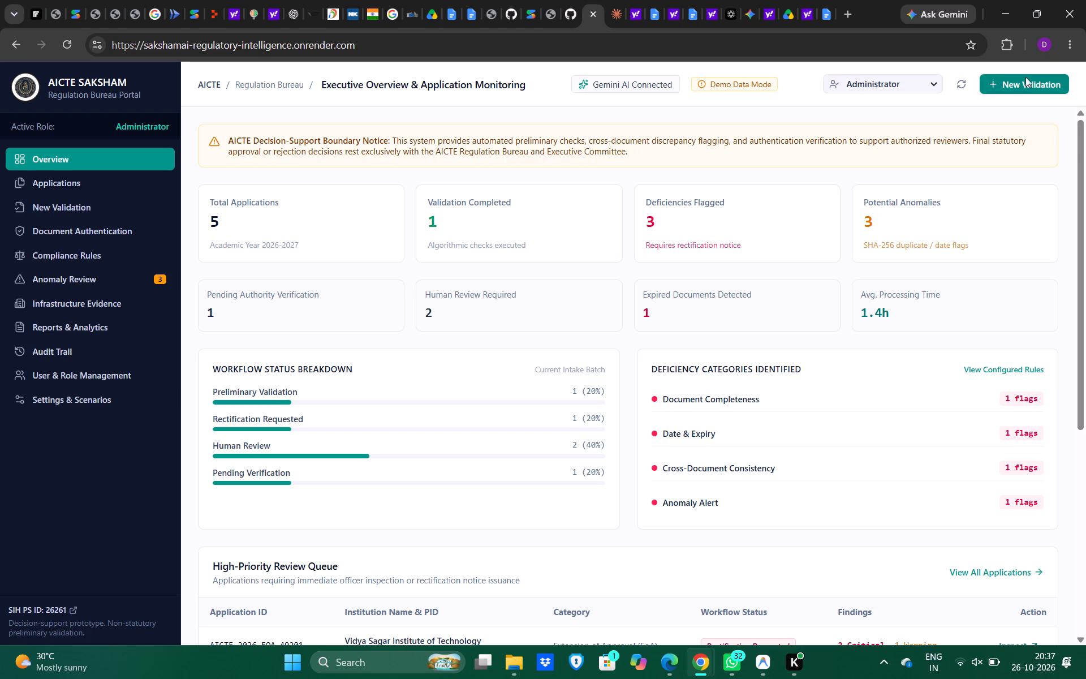
Open a new validation and examine the institutional information and approval category form of the intake wizard.
{"action": "left_click", "coordinate": [1013, 78]}
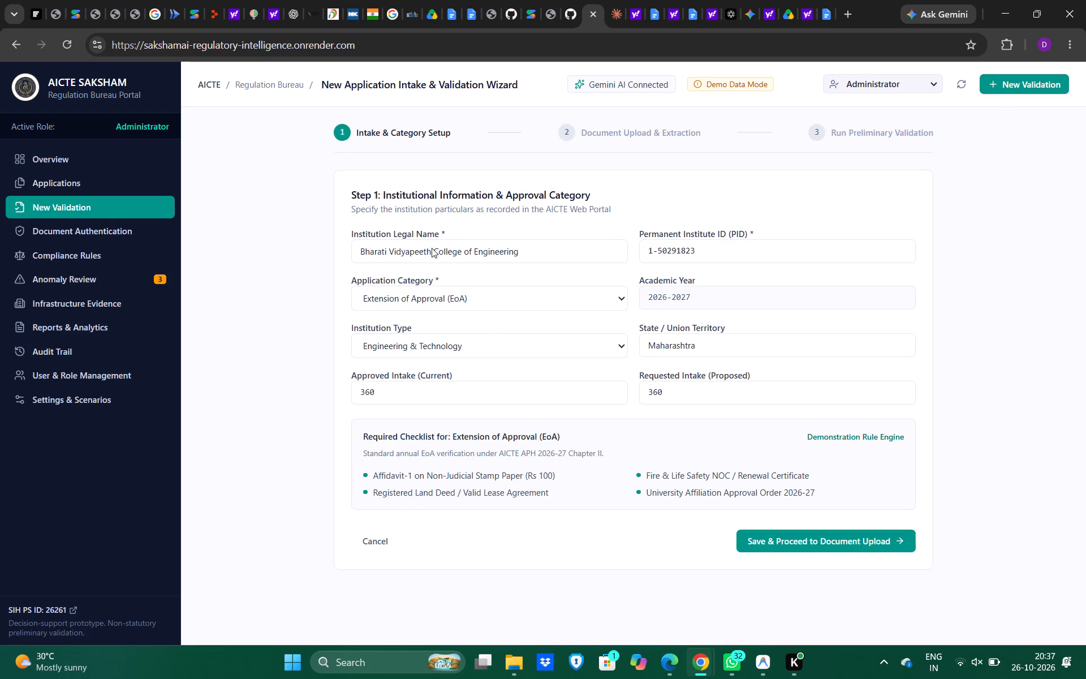
{"action": "scroll", "coordinate": [679, 253], "scroll_direction": "up", "scroll_amount": 6}
{"action": "scroll", "coordinate": [630, 354], "scroll_direction": "down", "scroll_amount": 8}
{"action": "scroll", "coordinate": [614, 310], "scroll_direction": "up", "scroll_amount": 6}
{"action": "scroll", "coordinate": [618, 324], "scroll_direction": "down", "scroll_amount": 5}
{"action": "scroll", "coordinate": [510, 296], "scroll_direction": "up", "scroll_amount": 4}
{"action": "scroll", "coordinate": [514, 303], "scroll_direction": "down", "scroll_amount": 4}
{"action": "scroll", "coordinate": [515, 305], "scroll_direction": "up", "scroll_amount": 6}
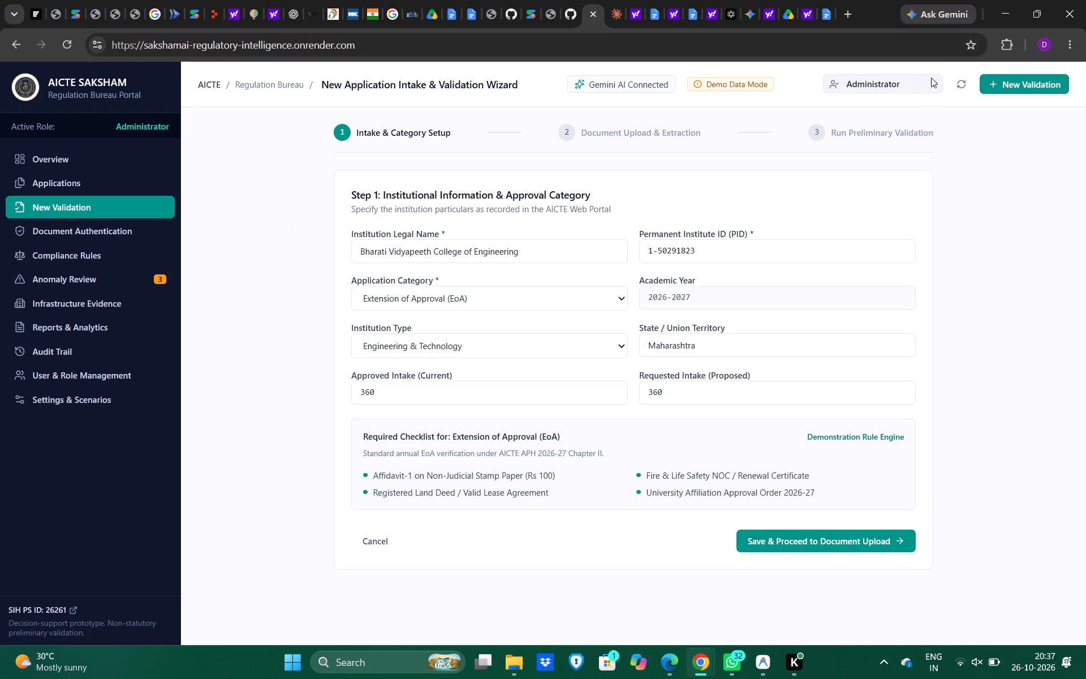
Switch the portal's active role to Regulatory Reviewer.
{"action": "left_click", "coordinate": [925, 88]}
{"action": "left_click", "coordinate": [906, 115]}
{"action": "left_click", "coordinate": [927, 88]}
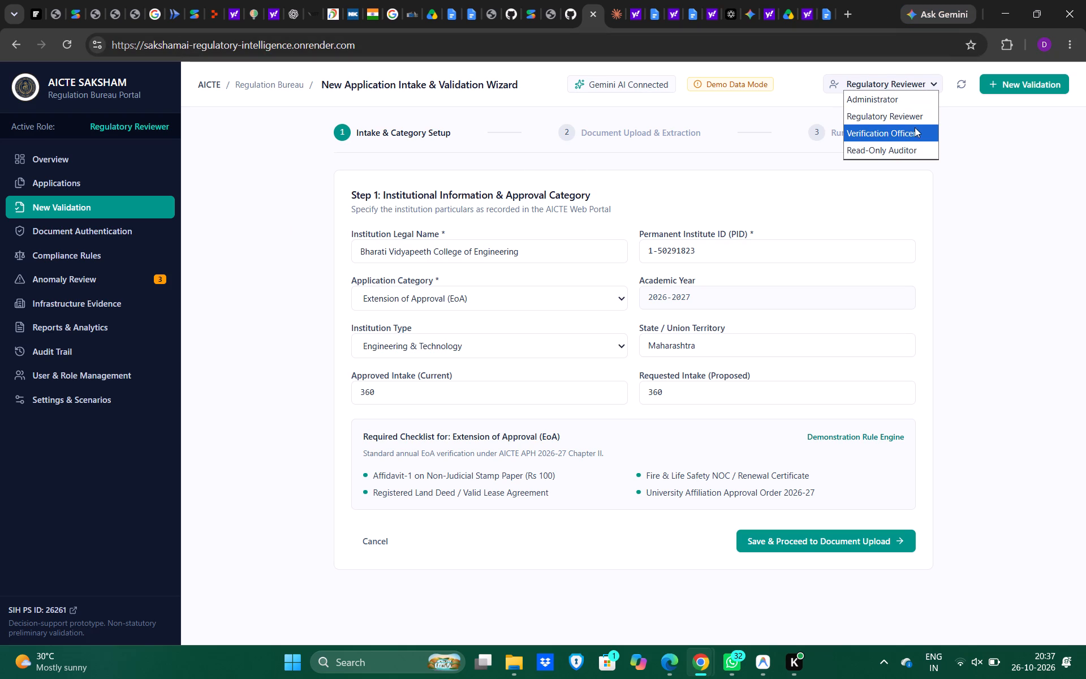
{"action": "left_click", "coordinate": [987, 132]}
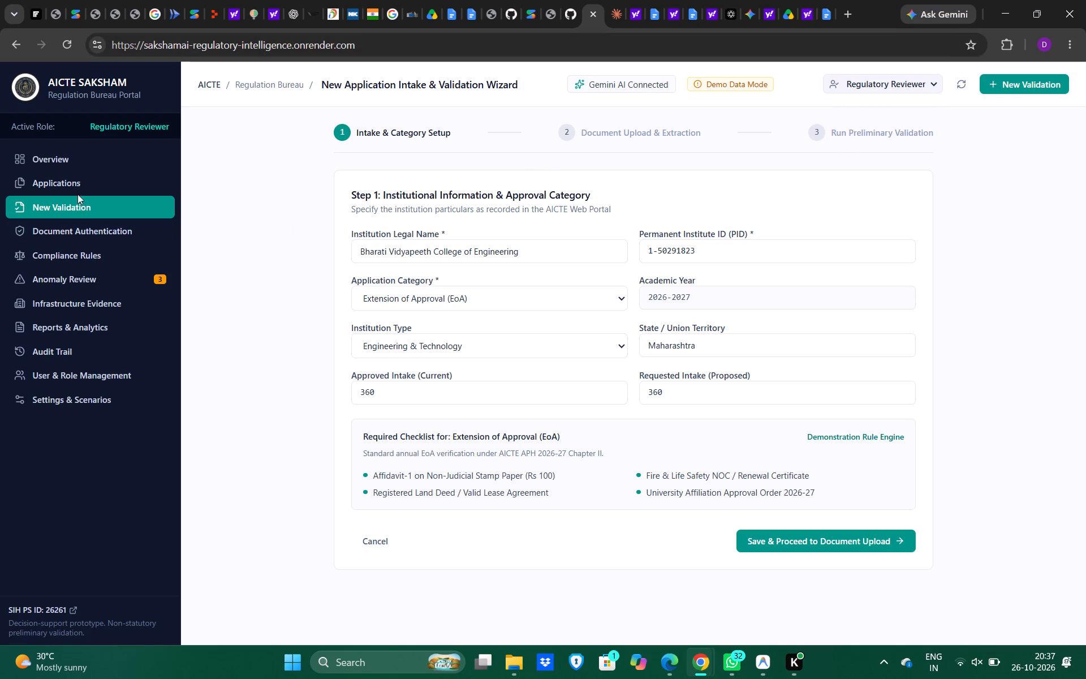
Look through the Document Authentication, Applications, New Validation and Overview pages as Regulatory Reviewer.
{"action": "left_click", "coordinate": [97, 232]}
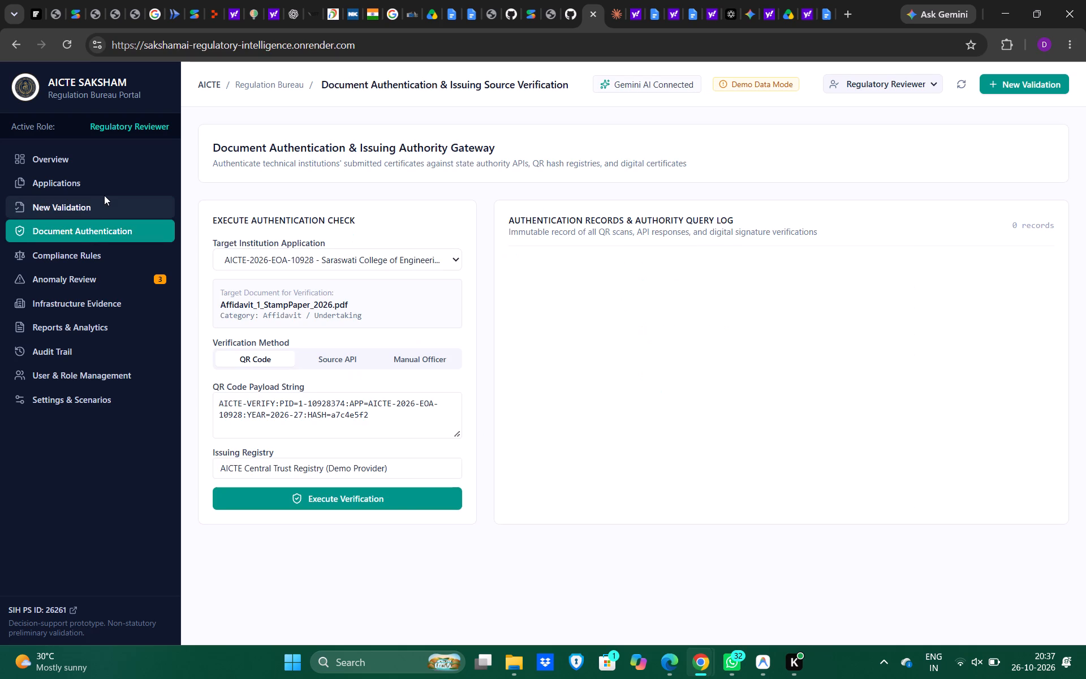
{"action": "left_click", "coordinate": [109, 188]}
{"action": "left_click", "coordinate": [109, 200]}
{"action": "left_click", "coordinate": [107, 164]}
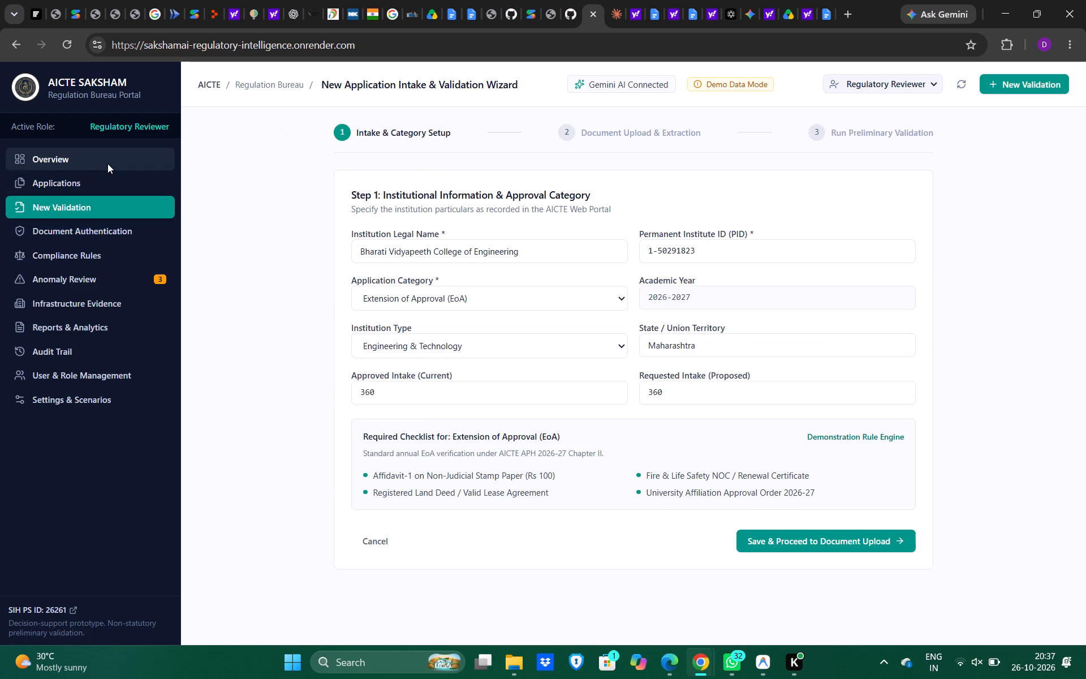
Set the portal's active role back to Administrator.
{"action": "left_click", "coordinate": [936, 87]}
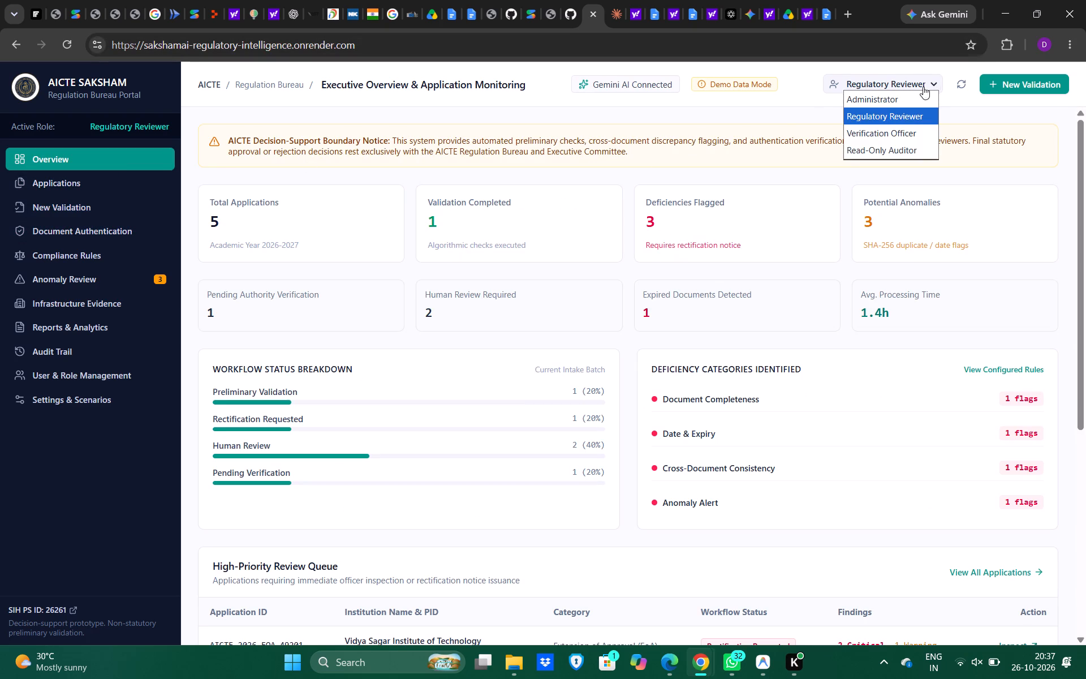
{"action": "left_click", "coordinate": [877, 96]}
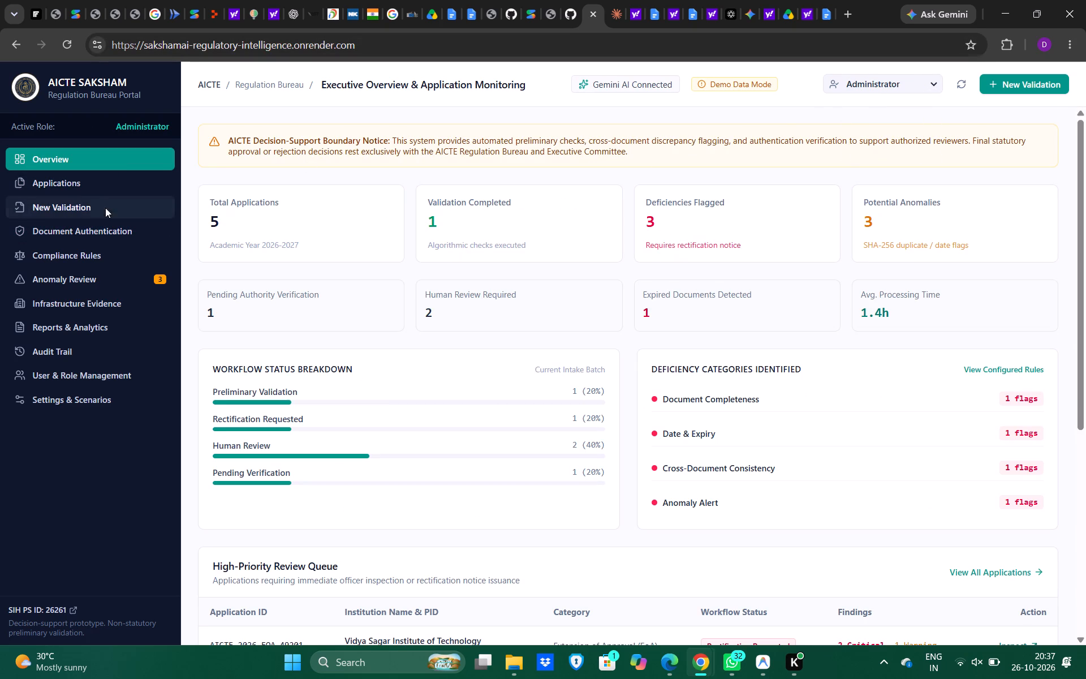
Look through the Reports & Analytics, Infrastructure Evidence and Overview pages as Administrator.
{"action": "left_click", "coordinate": [56, 326]}
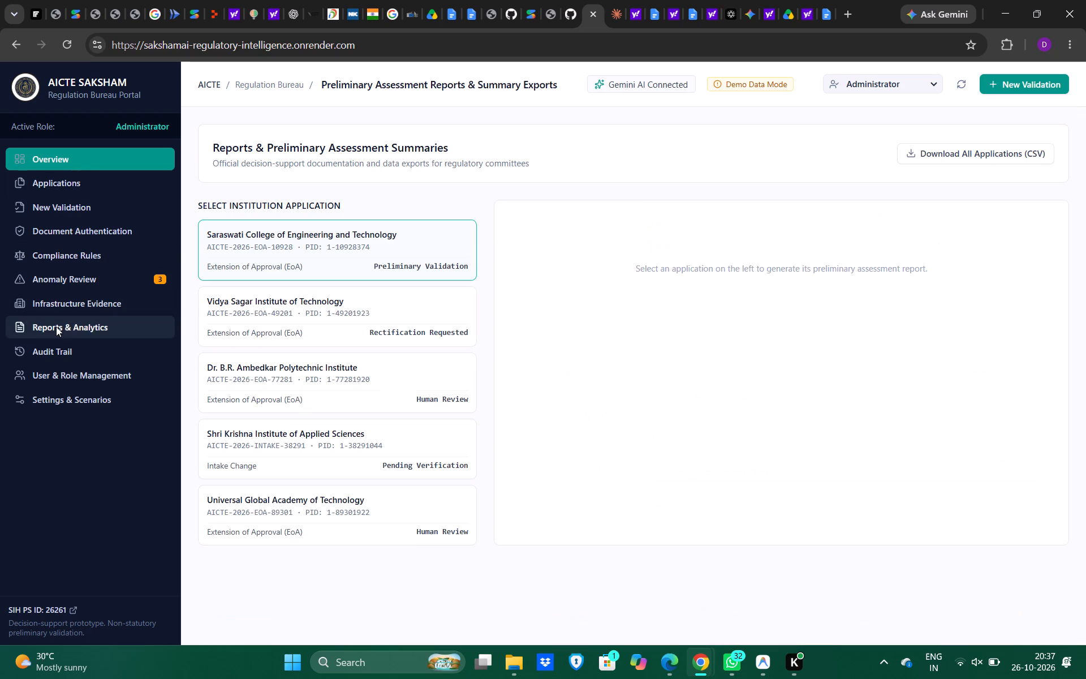
{"action": "left_click", "coordinate": [67, 308]}
{"action": "left_click", "coordinate": [64, 160]}
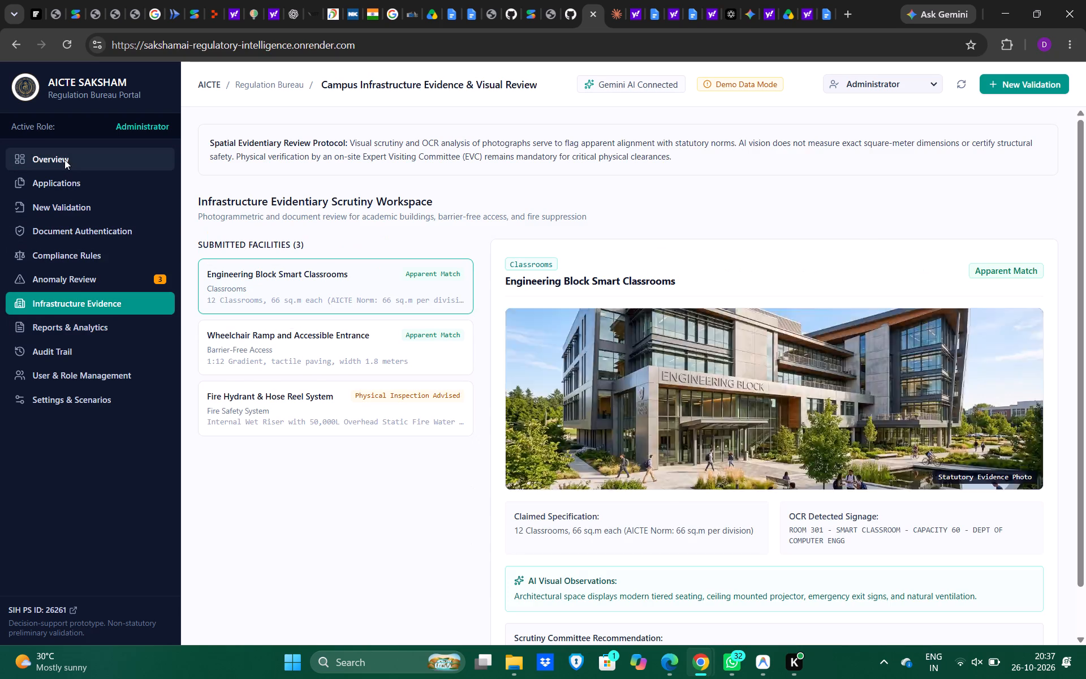
{"action": "scroll", "coordinate": [861, 311], "scroll_direction": "down", "scroll_amount": 16}
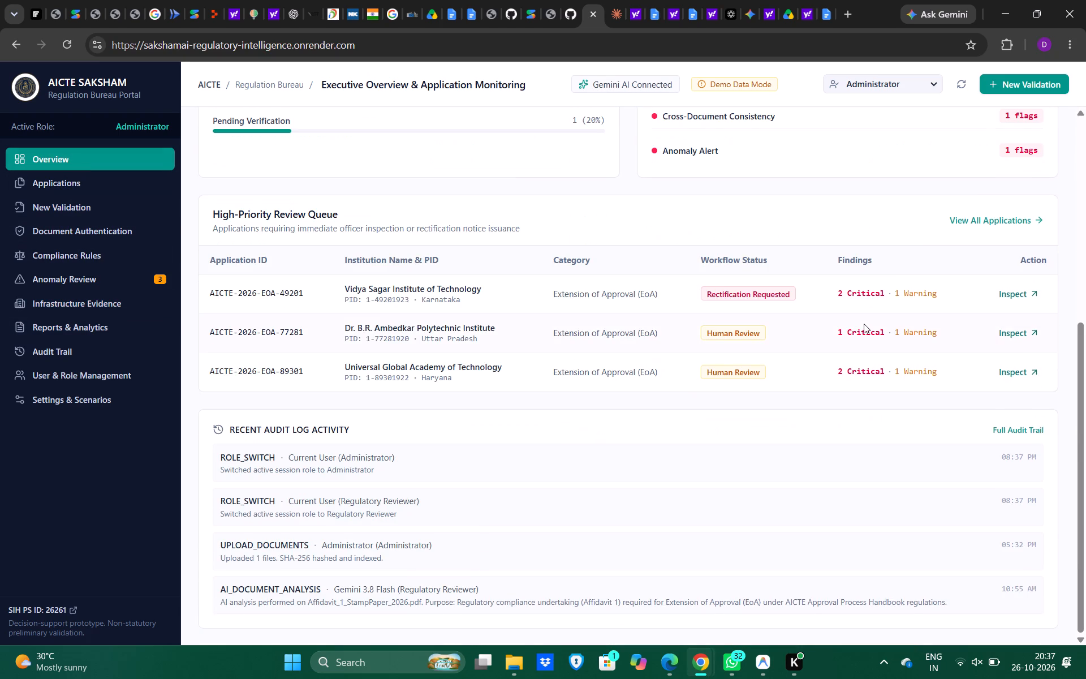
{"action": "scroll", "coordinate": [864, 324], "scroll_direction": "up", "scroll_amount": 14}
Review the first step of the new application intake and validation wizard as Administrator.
{"action": "left_click", "coordinate": [1003, 79]}
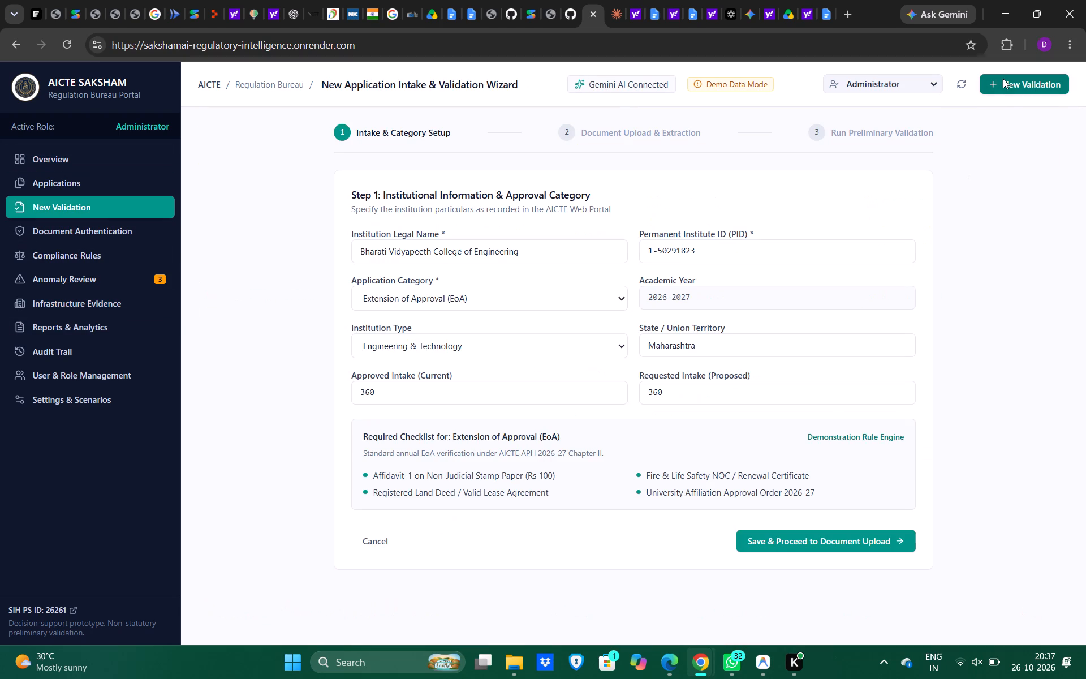
{"action": "scroll", "coordinate": [475, 156], "scroll_direction": "up", "scroll_amount": 4}
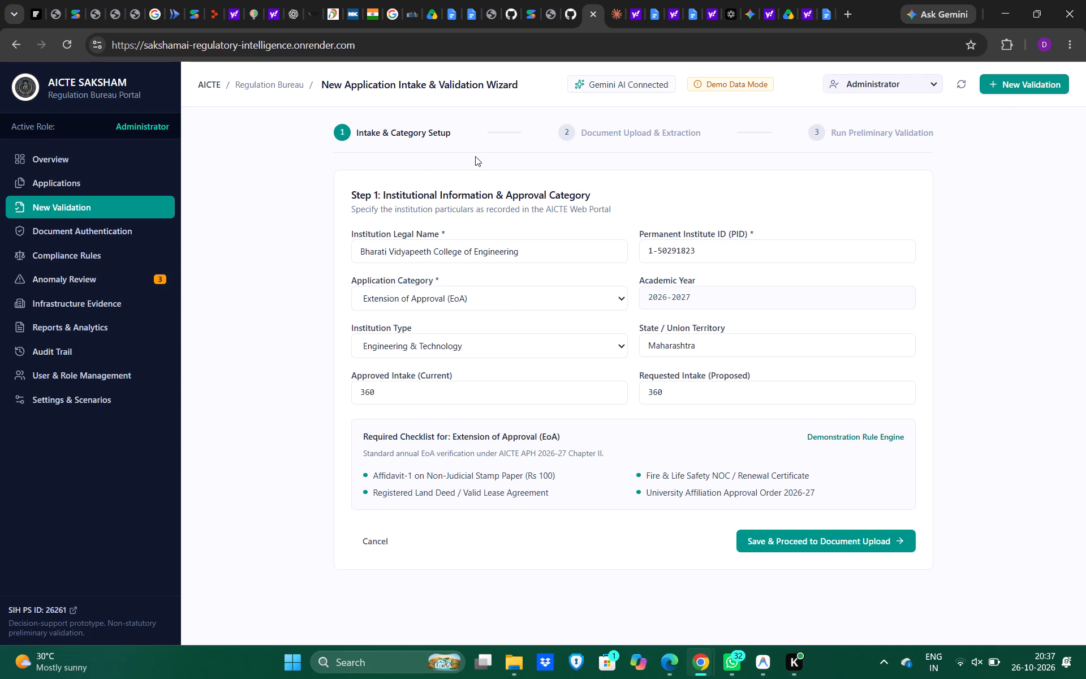
{"action": "scroll", "coordinate": [502, 173], "scroll_direction": "down", "scroll_amount": 1}
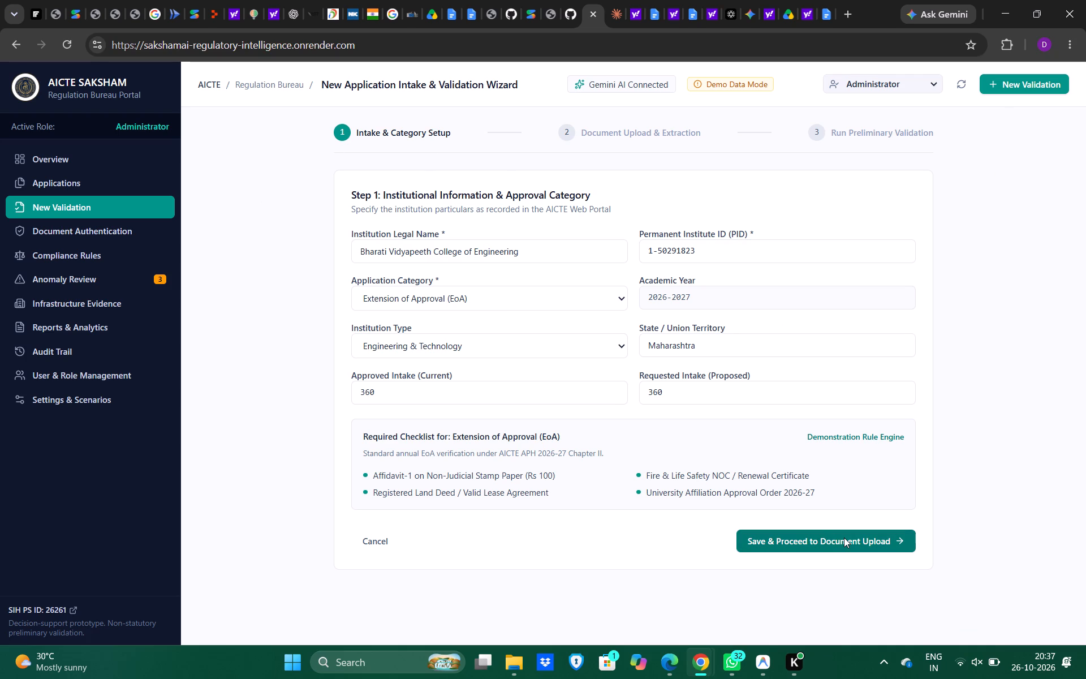
Return to the portal's Overview and open User & Role Management to examine the access control matrix.
{"action": "left_click", "coordinate": [49, 154]}
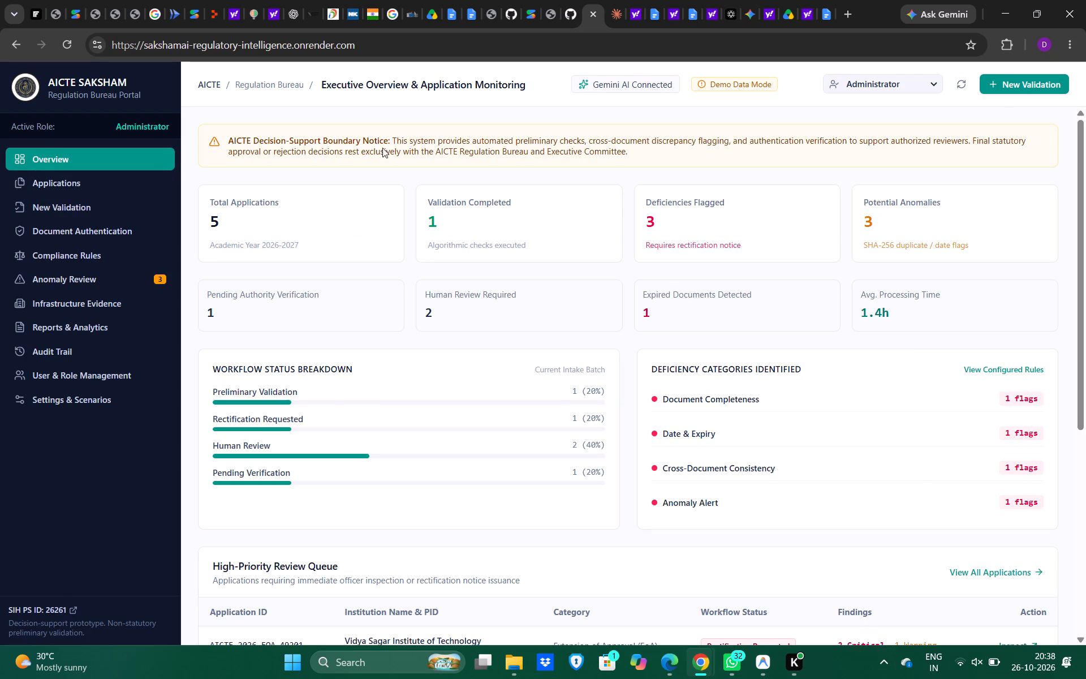
{"action": "left_click", "coordinate": [370, 48]}
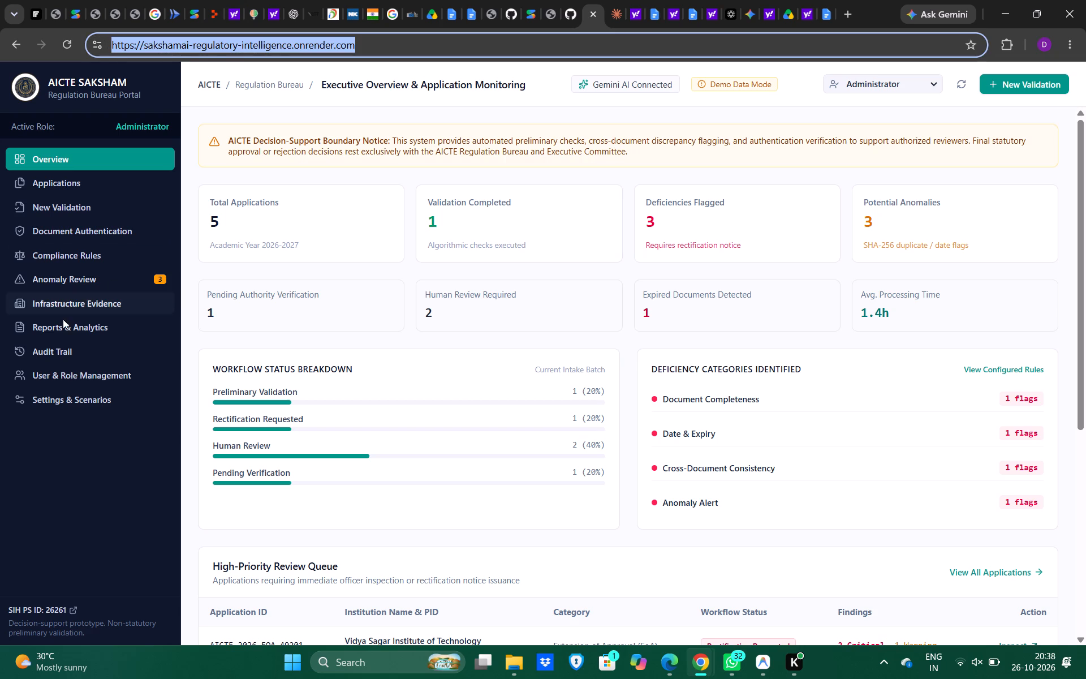
{"action": "scroll", "coordinate": [64, 321], "scroll_direction": "down", "scroll_amount": 3}
{"action": "left_click", "coordinate": [90, 379]}
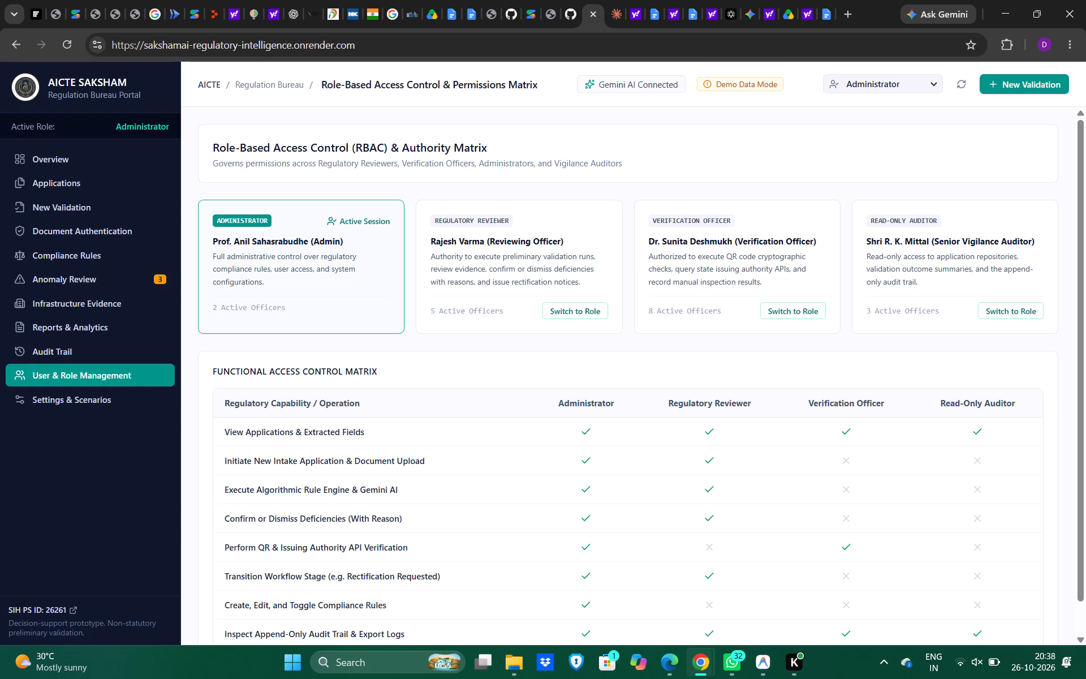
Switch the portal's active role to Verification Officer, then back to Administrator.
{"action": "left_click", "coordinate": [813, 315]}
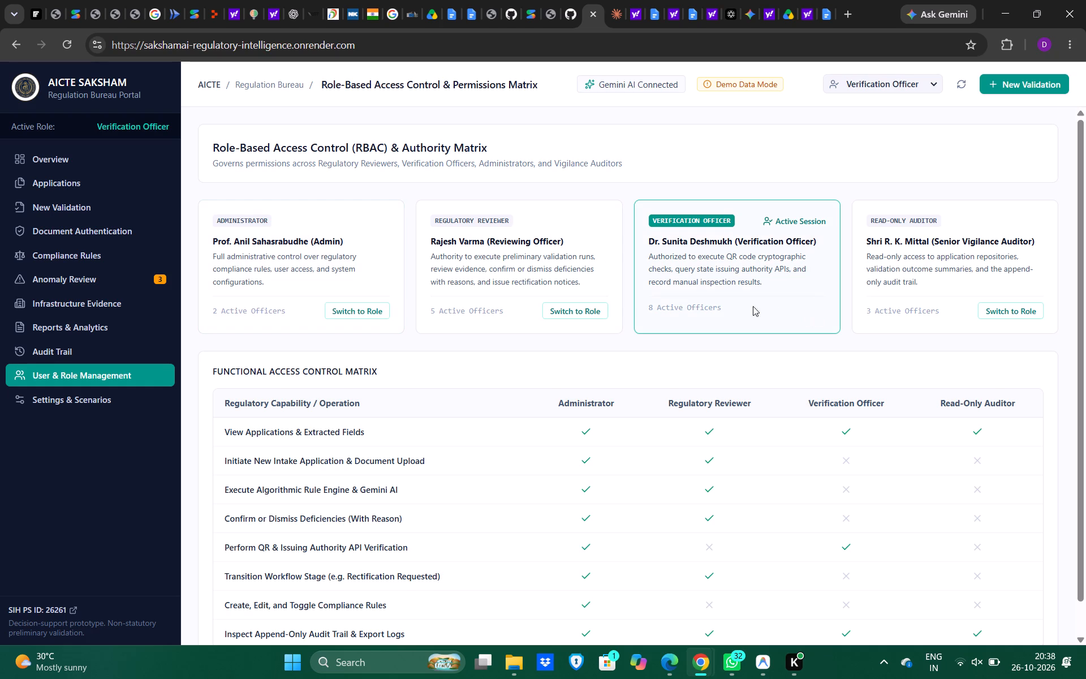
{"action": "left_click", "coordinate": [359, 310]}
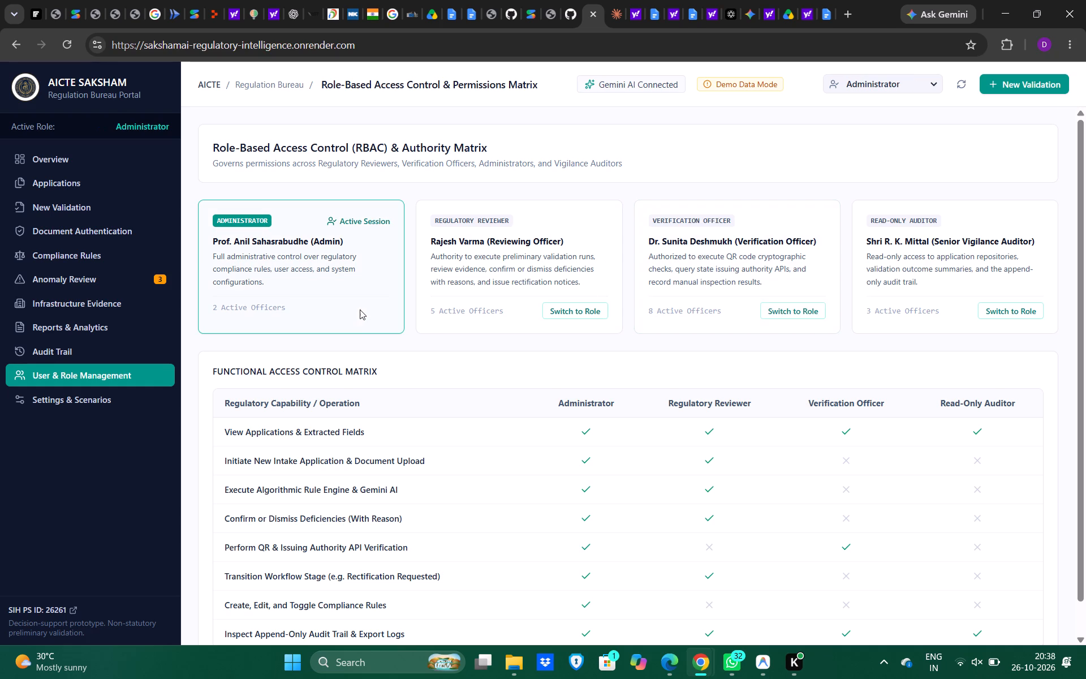
{"action": "scroll", "coordinate": [649, 392], "scroll_direction": "down", "scroll_amount": 18}
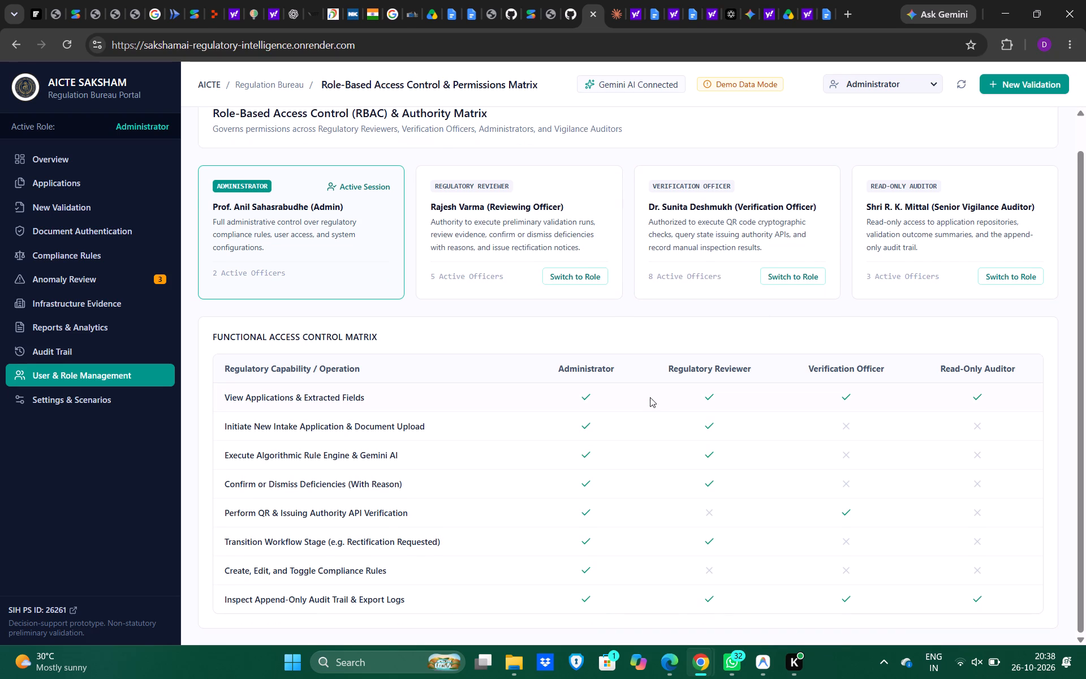
{"action": "scroll", "coordinate": [650, 397], "scroll_direction": "down", "scroll_amount": 6}
{"action": "left_click", "coordinate": [61, 394]}
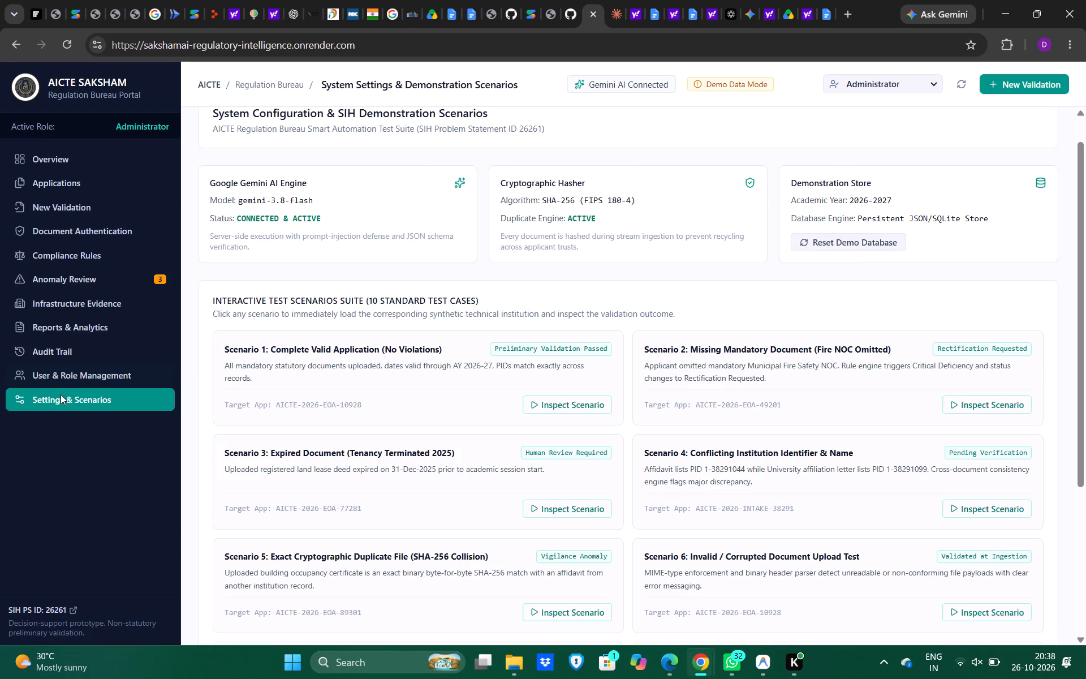
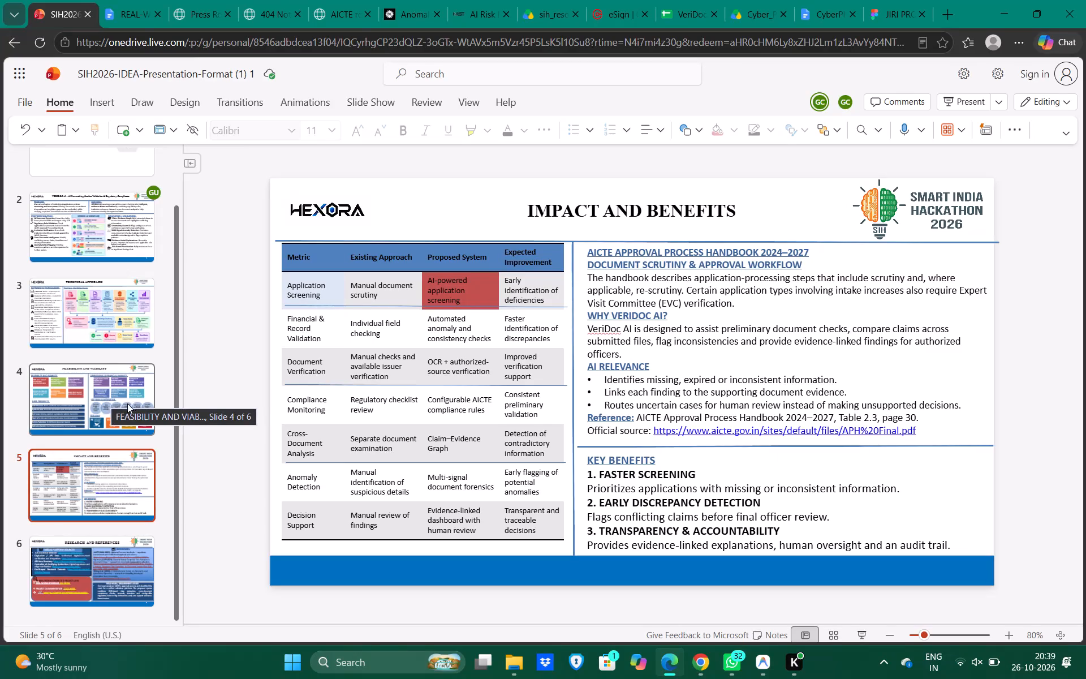
Open the Feasibility and Viability slide and examine its SDG goal images for goals 16, 9, 12 and 4.
{"action": "left_click", "coordinate": [60, 410]}
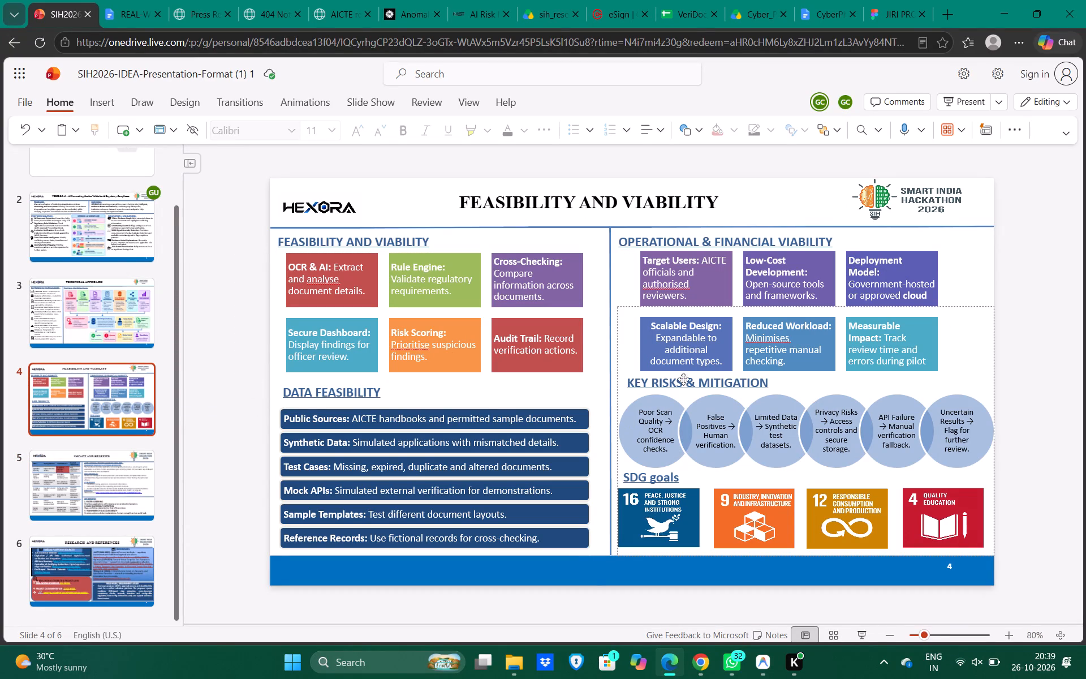
{"action": "left_click", "coordinate": [654, 533]}
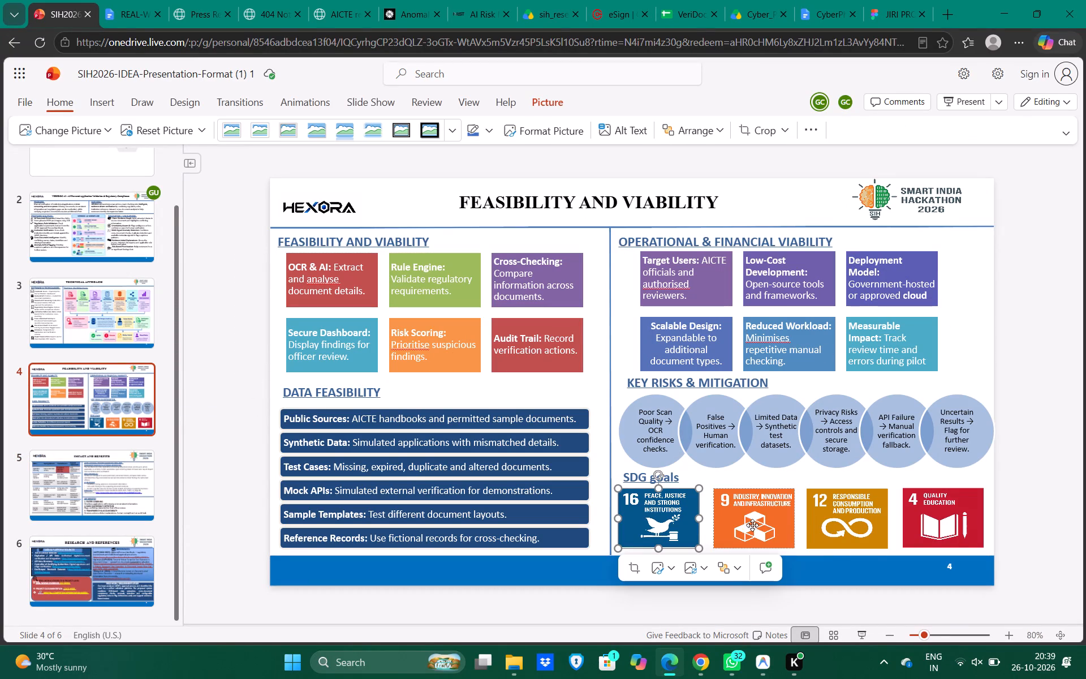
{"action": "left_click", "coordinate": [752, 525]}
{"action": "left_click", "coordinate": [822, 519]}
{"action": "left_click", "coordinate": [922, 508]}
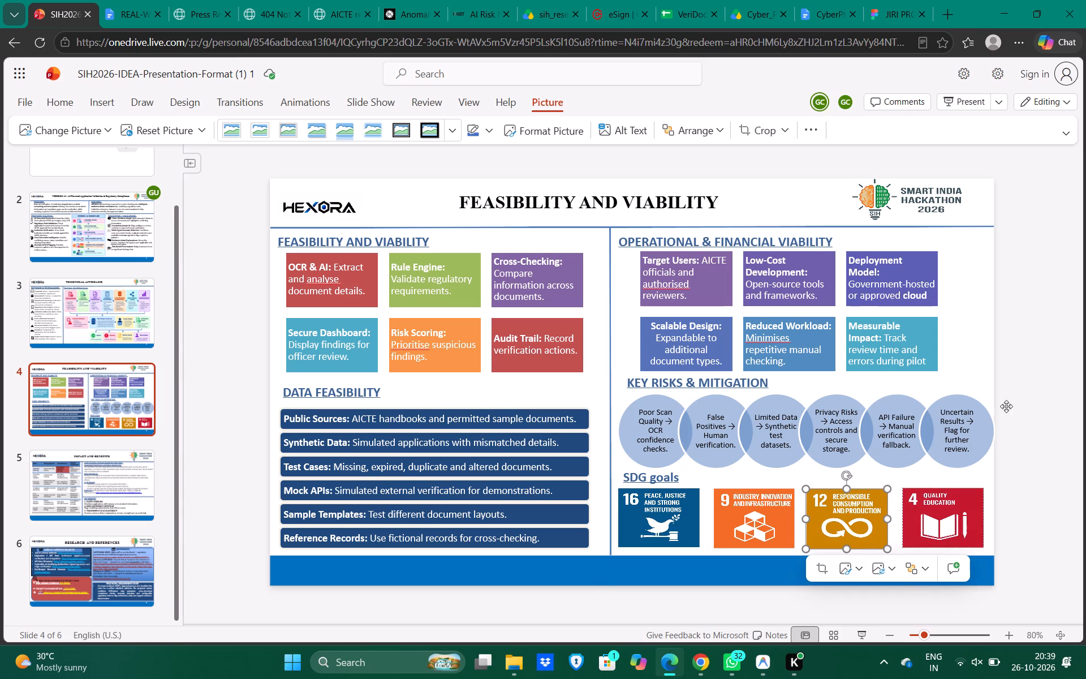
{"action": "left_click", "coordinate": [1025, 345]}
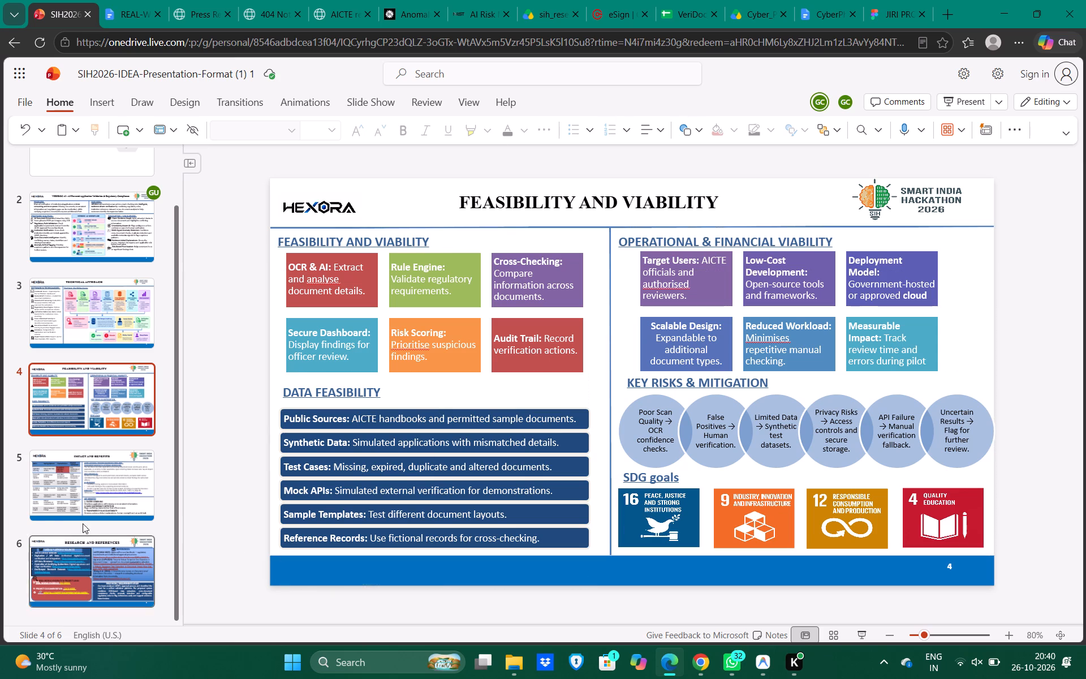
Review the Impact and Benefits and the Research and References slides of the SIH 2026 presentation.
{"action": "left_click", "coordinate": [61, 500]}
{"action": "left_click", "coordinate": [87, 557]}
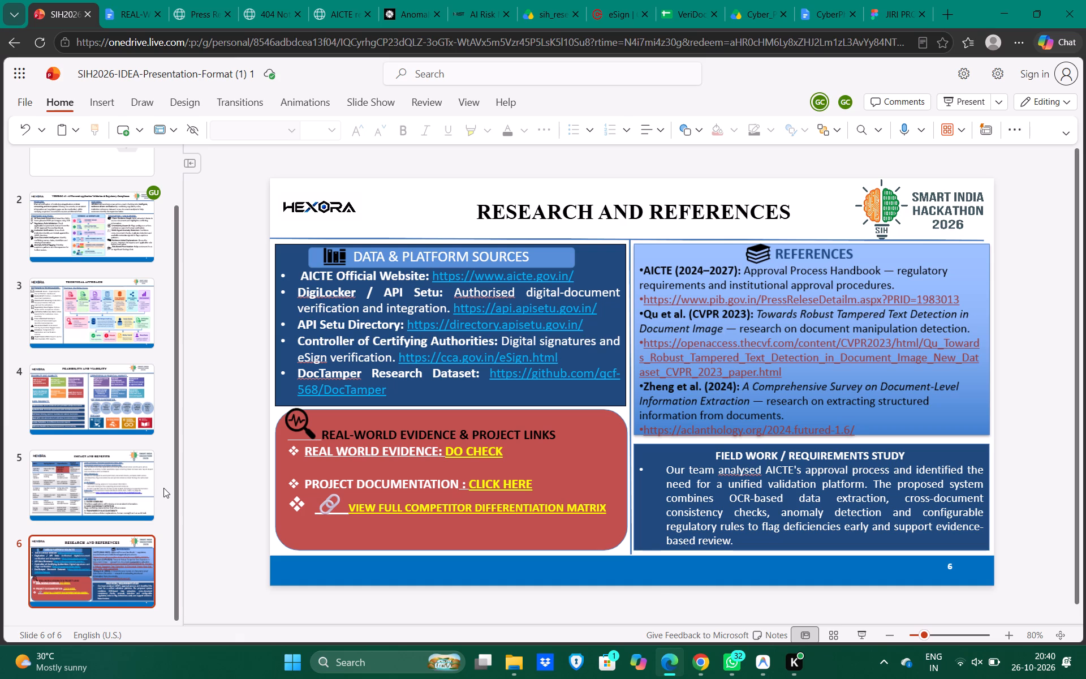
{"action": "left_click", "coordinate": [111, 489]}
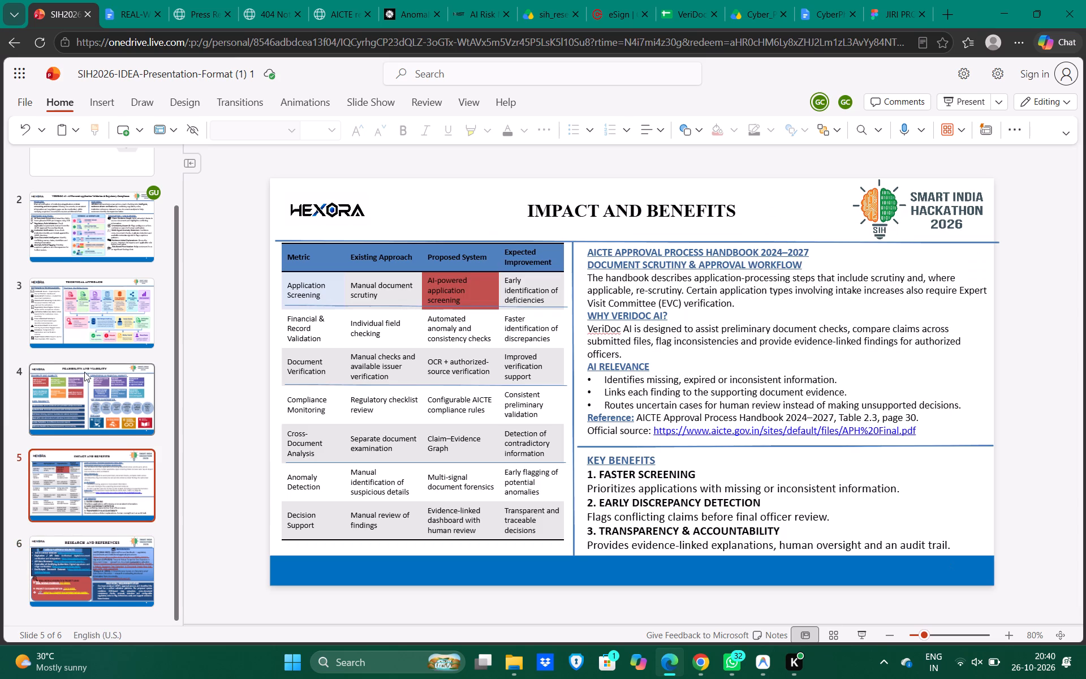
{"action": "scroll", "coordinate": [113, 366], "scroll_direction": "up", "scroll_amount": 6}
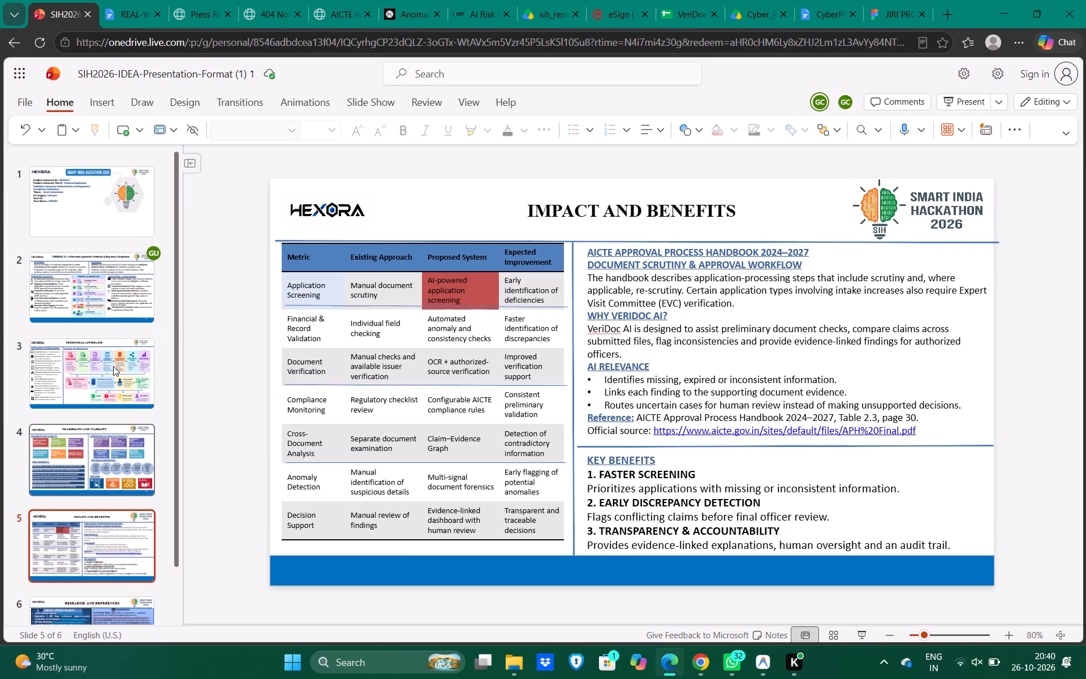
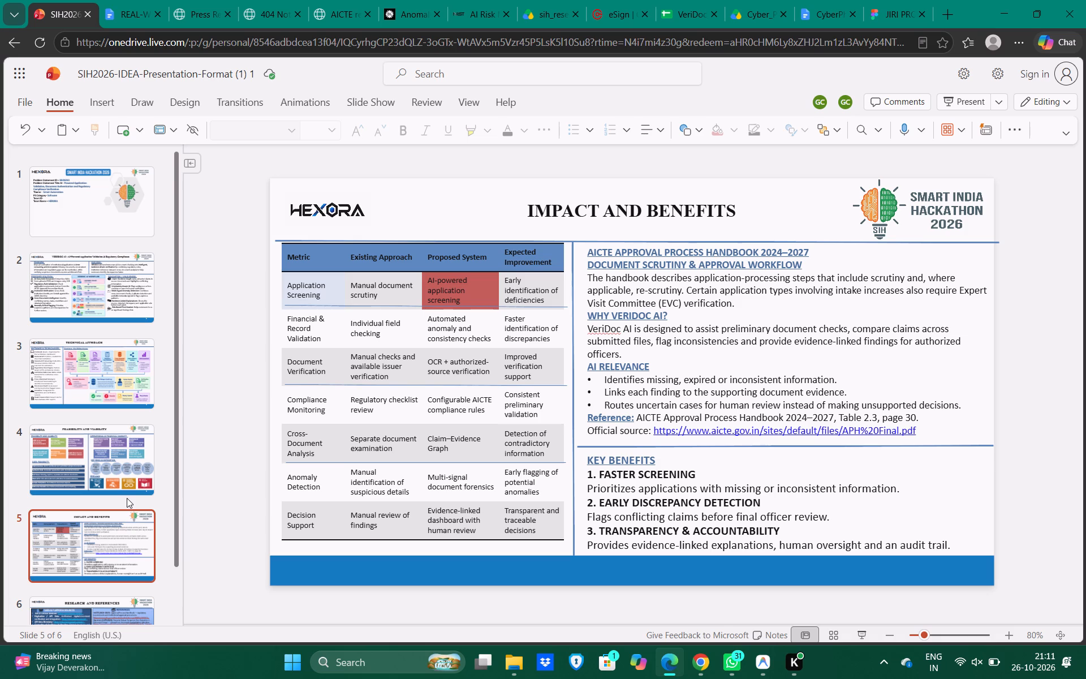
Review the Impact and Benefits slide and the Research and References slide of the SIH2026 presentation, switching between them.
{"action": "scroll", "coordinate": [127, 498], "scroll_direction": "down", "scroll_amount": 4}
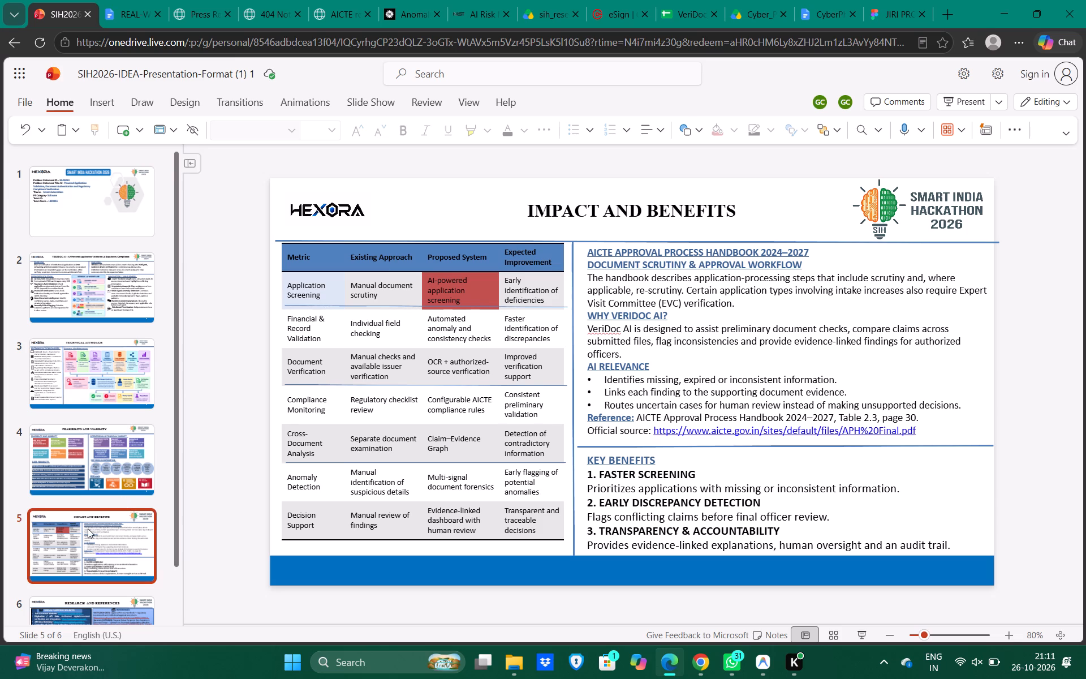
{"action": "scroll", "coordinate": [79, 560], "scroll_direction": "down", "scroll_amount": 3}
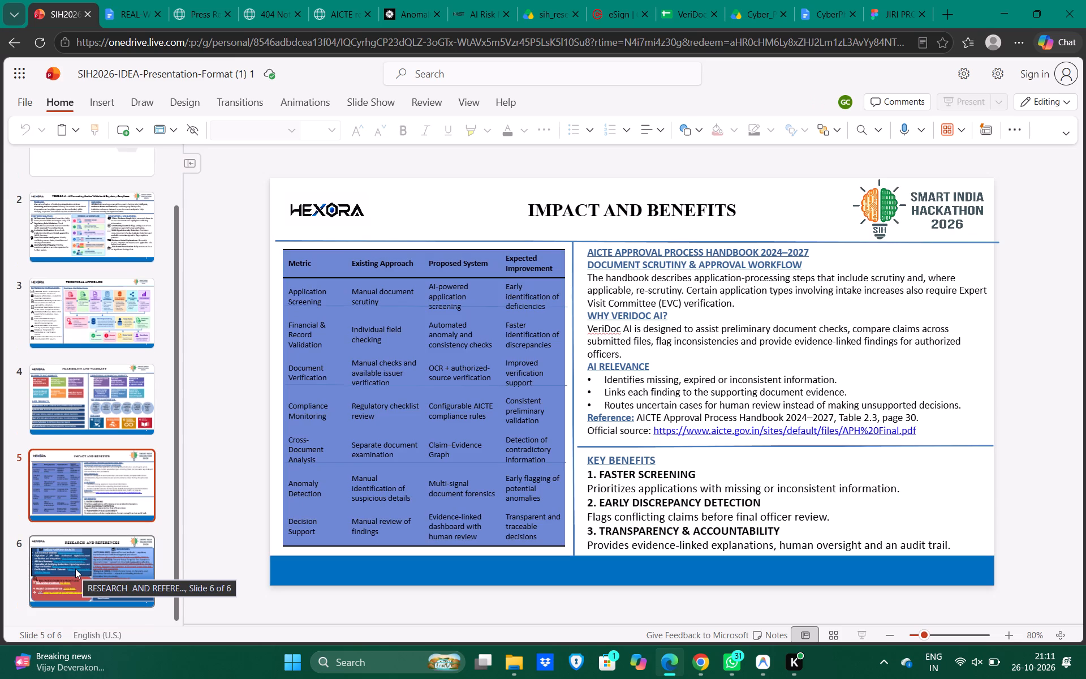
{"action": "left_click", "coordinate": [75, 569]}
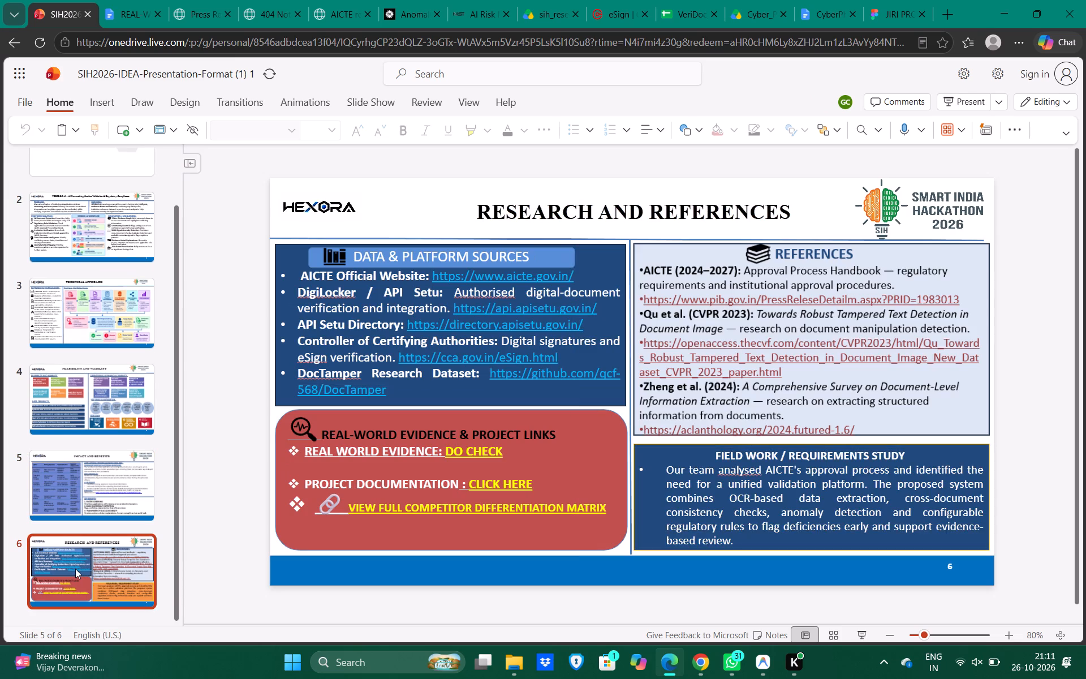
{"action": "left_click", "coordinate": [91, 494]}
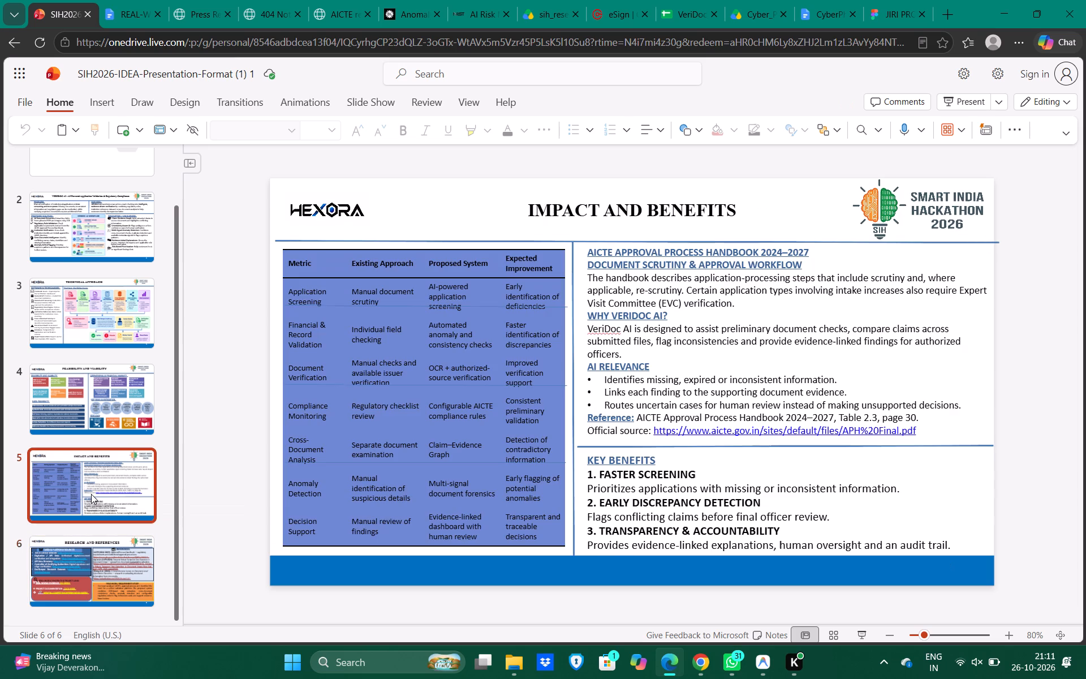
{"action": "left_click", "coordinate": [90, 570]}
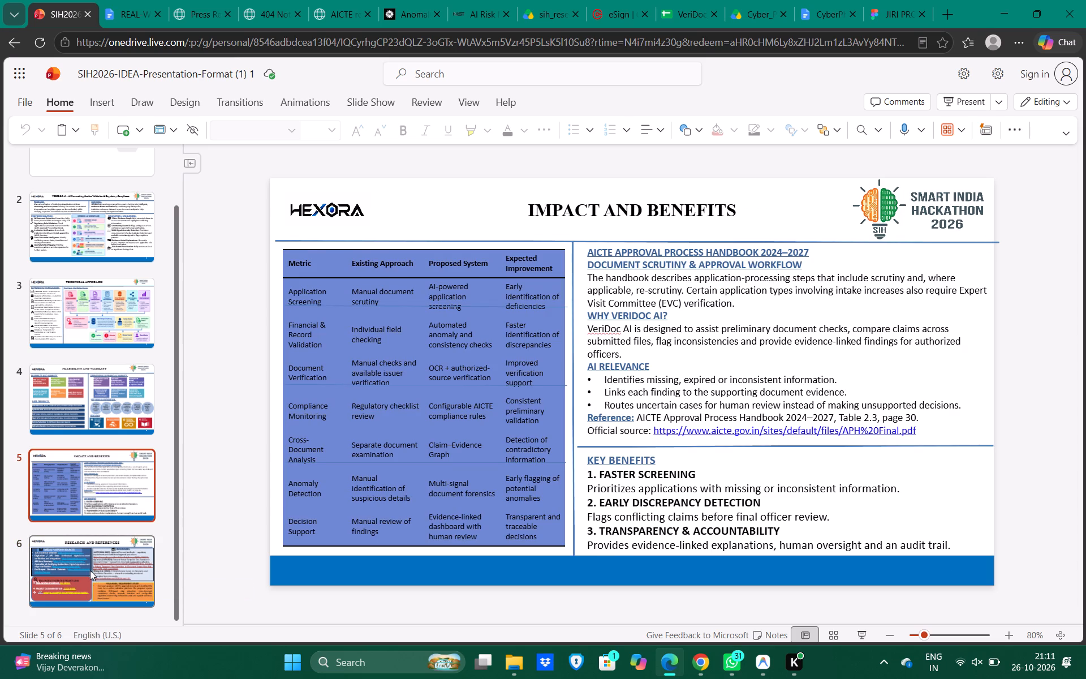